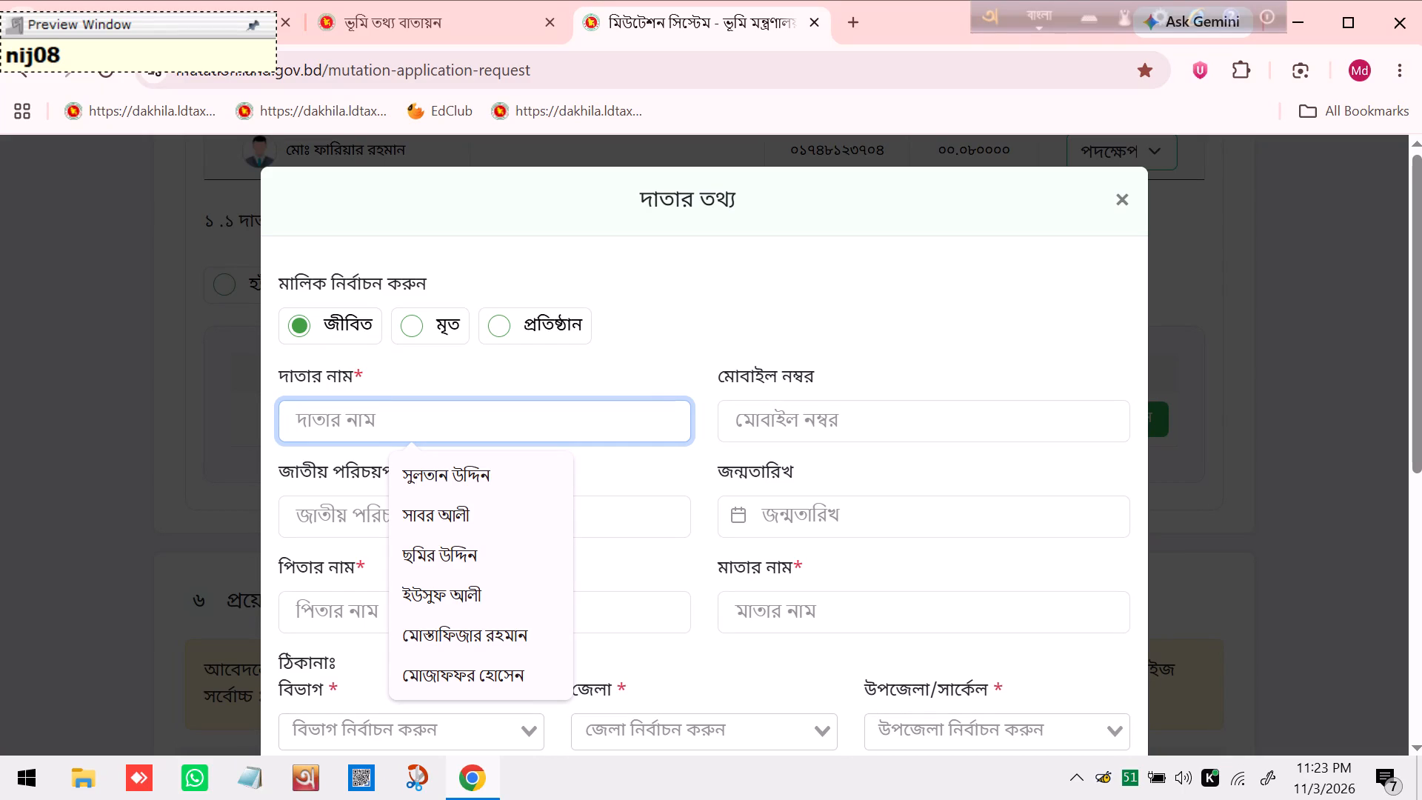
Make the দাতার নাম field of the donor information form ready for entry.
click(550, 418)
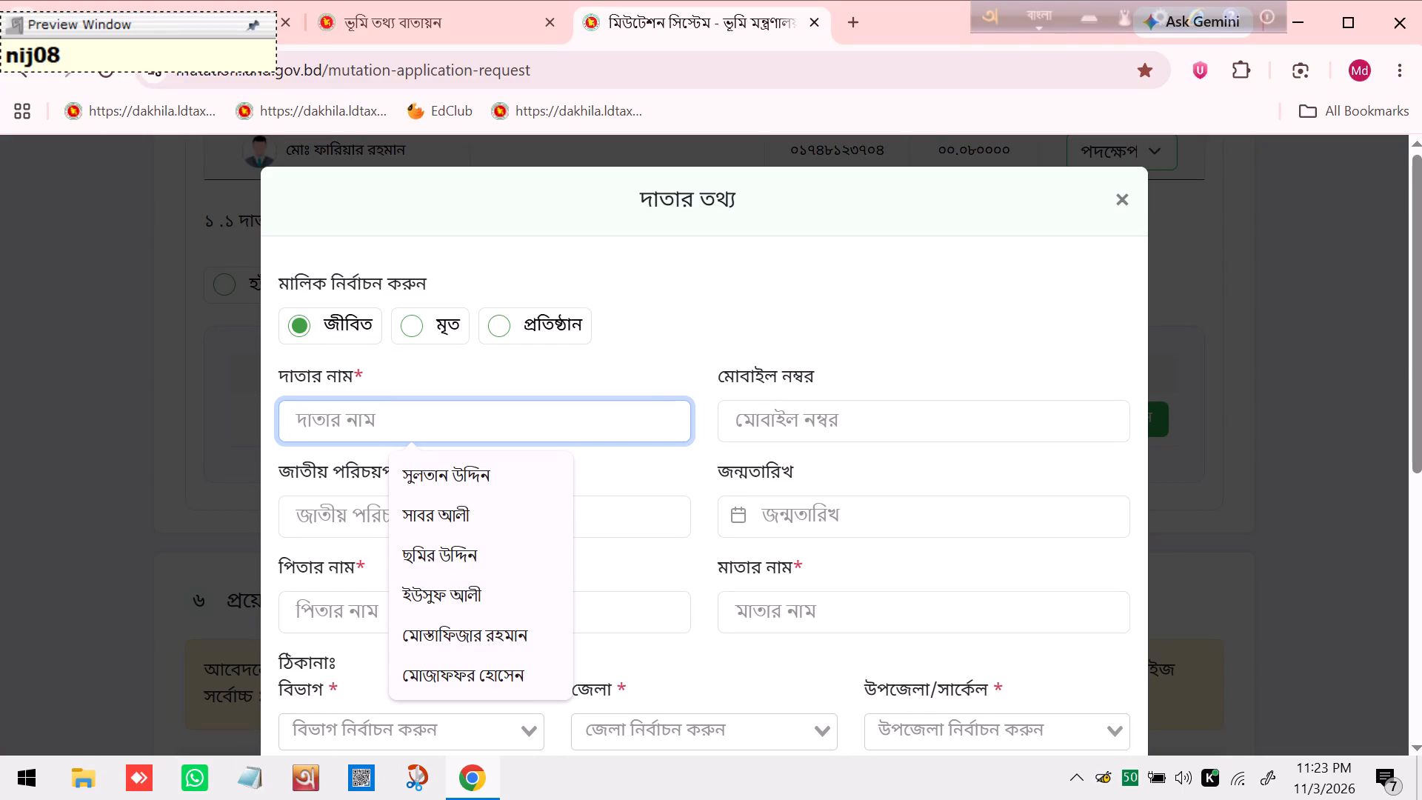
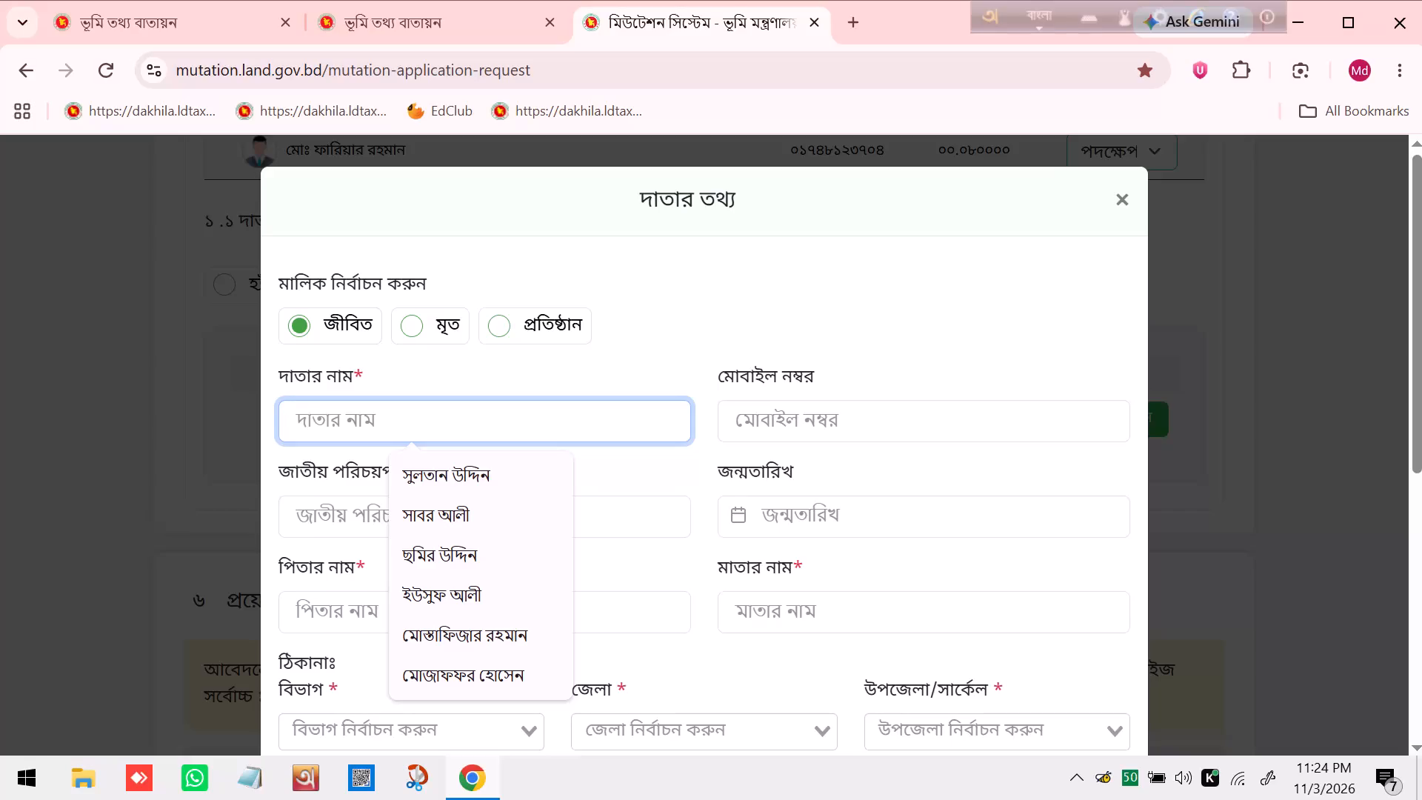
Enter the donor's full name in Bengali in the দাতার নাম field, correcting the spelling of the surname.
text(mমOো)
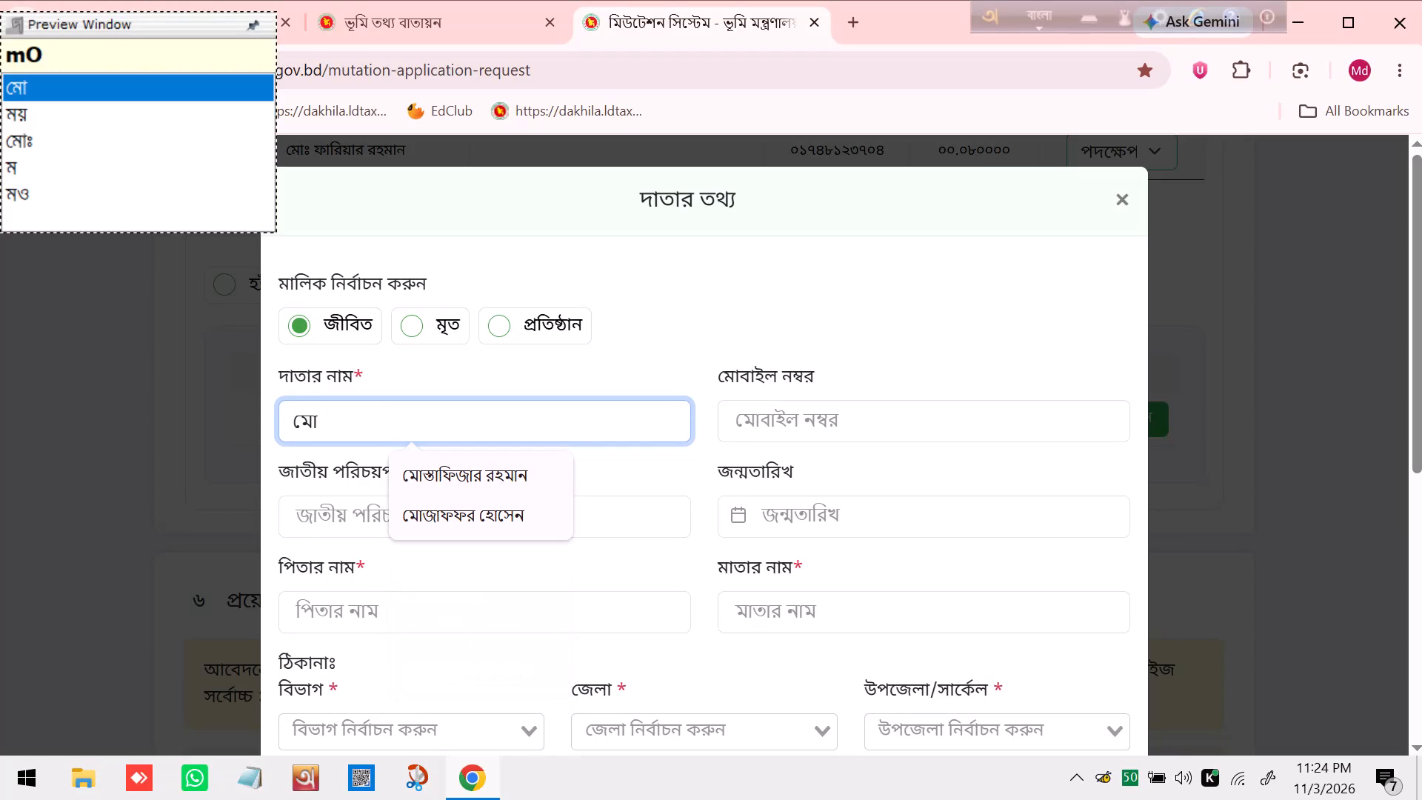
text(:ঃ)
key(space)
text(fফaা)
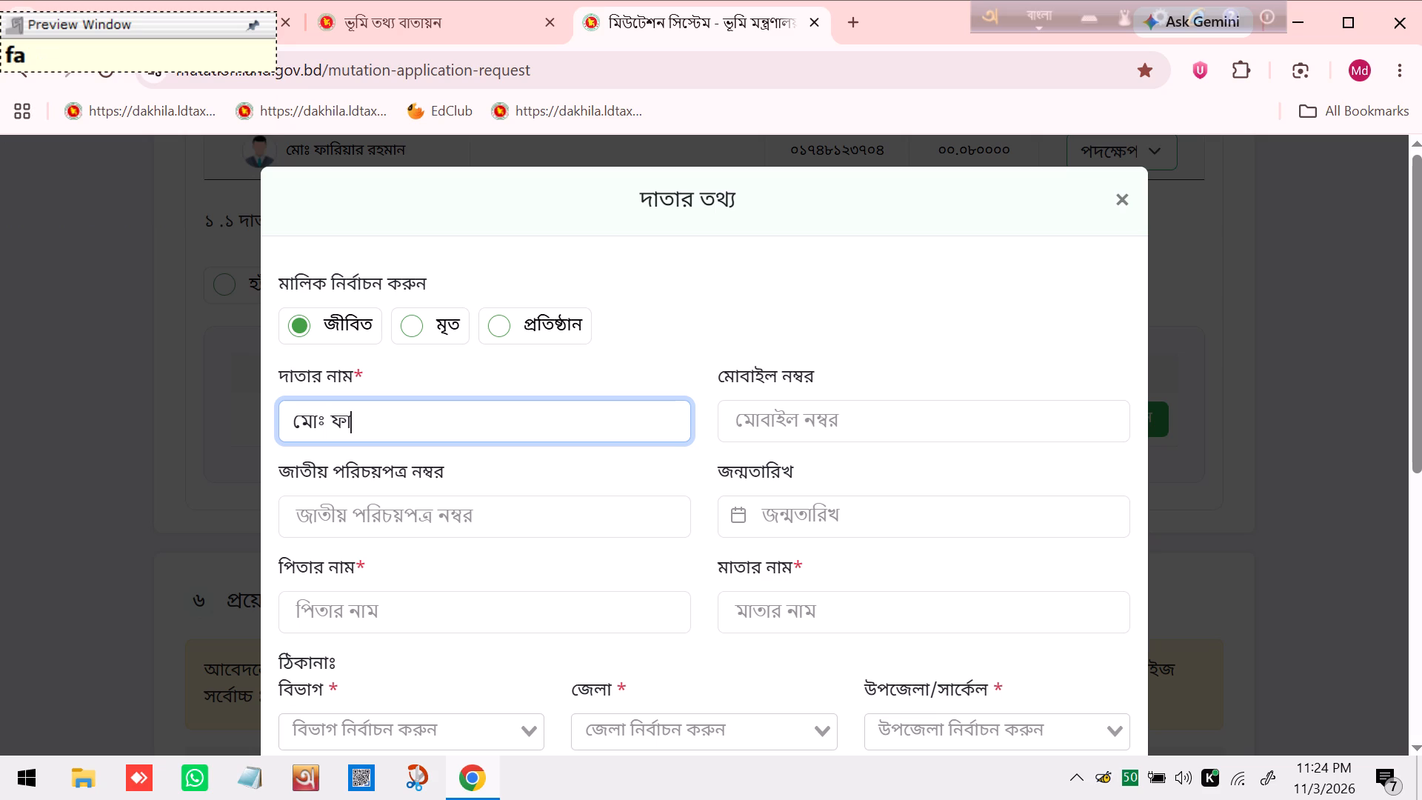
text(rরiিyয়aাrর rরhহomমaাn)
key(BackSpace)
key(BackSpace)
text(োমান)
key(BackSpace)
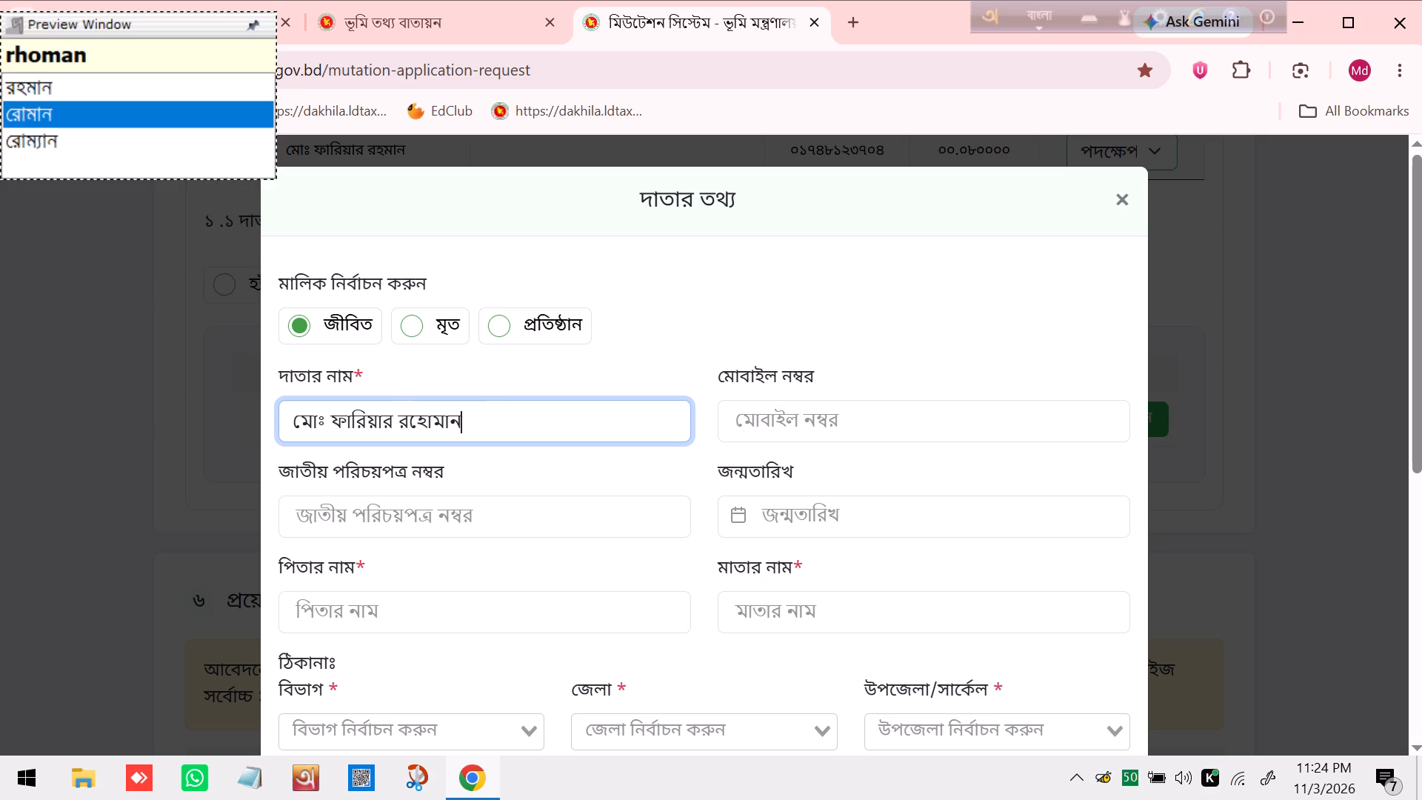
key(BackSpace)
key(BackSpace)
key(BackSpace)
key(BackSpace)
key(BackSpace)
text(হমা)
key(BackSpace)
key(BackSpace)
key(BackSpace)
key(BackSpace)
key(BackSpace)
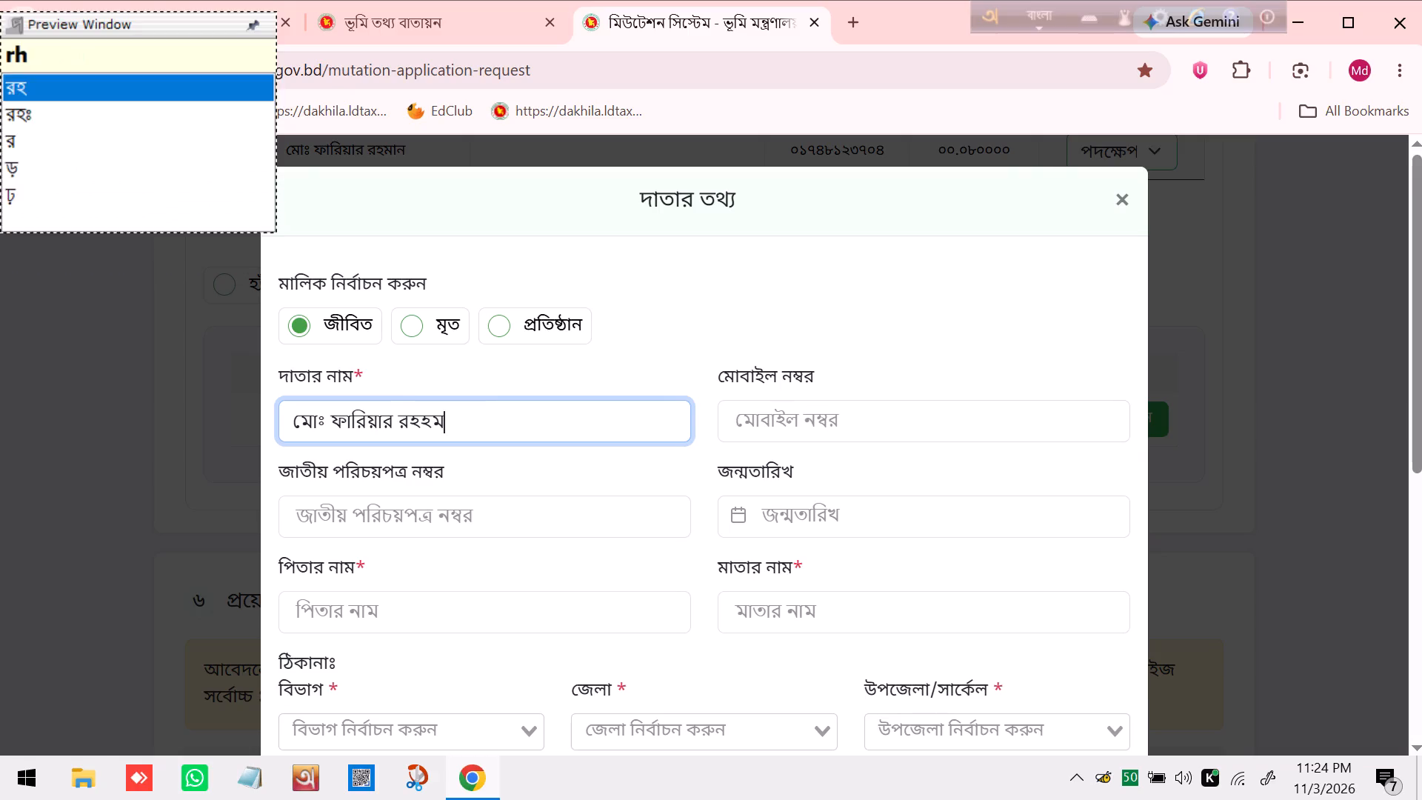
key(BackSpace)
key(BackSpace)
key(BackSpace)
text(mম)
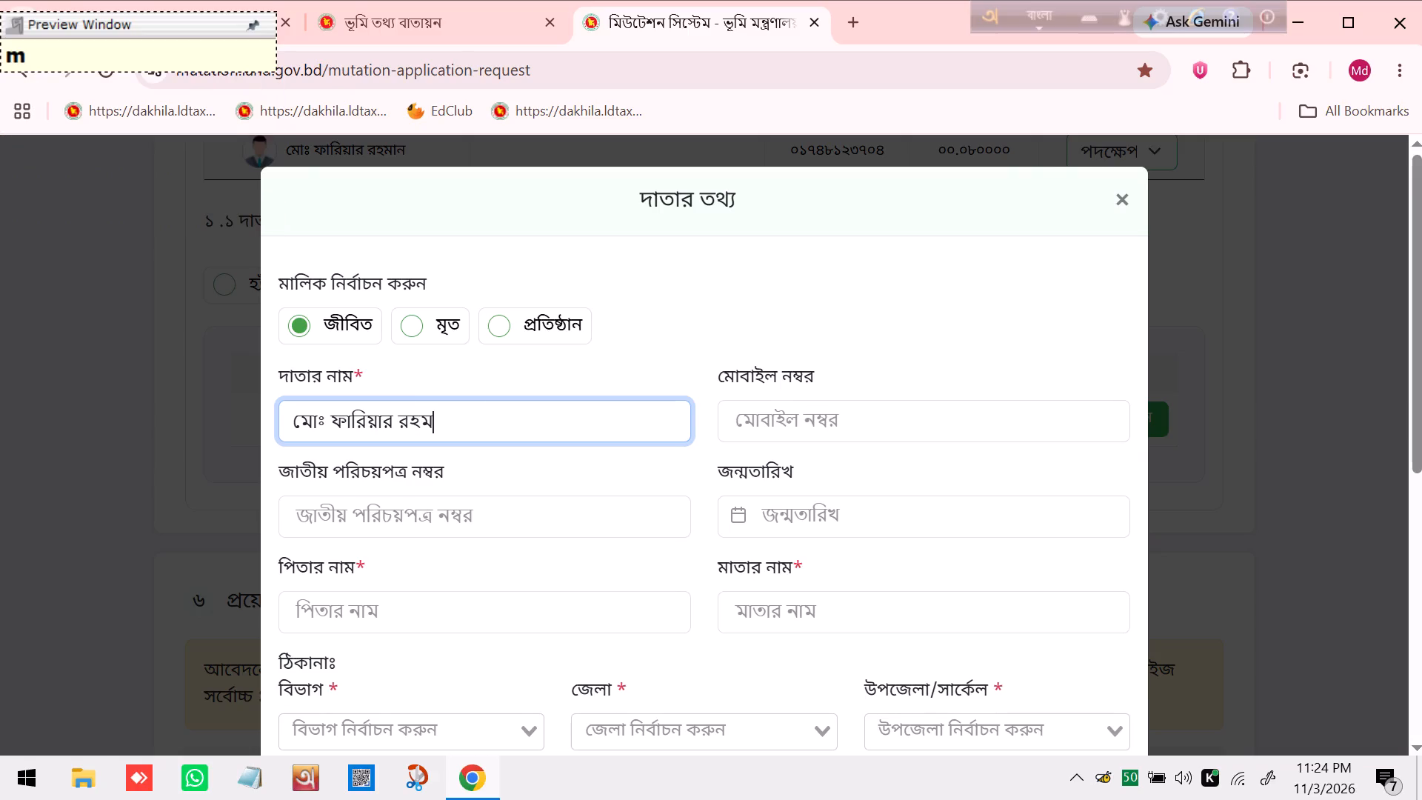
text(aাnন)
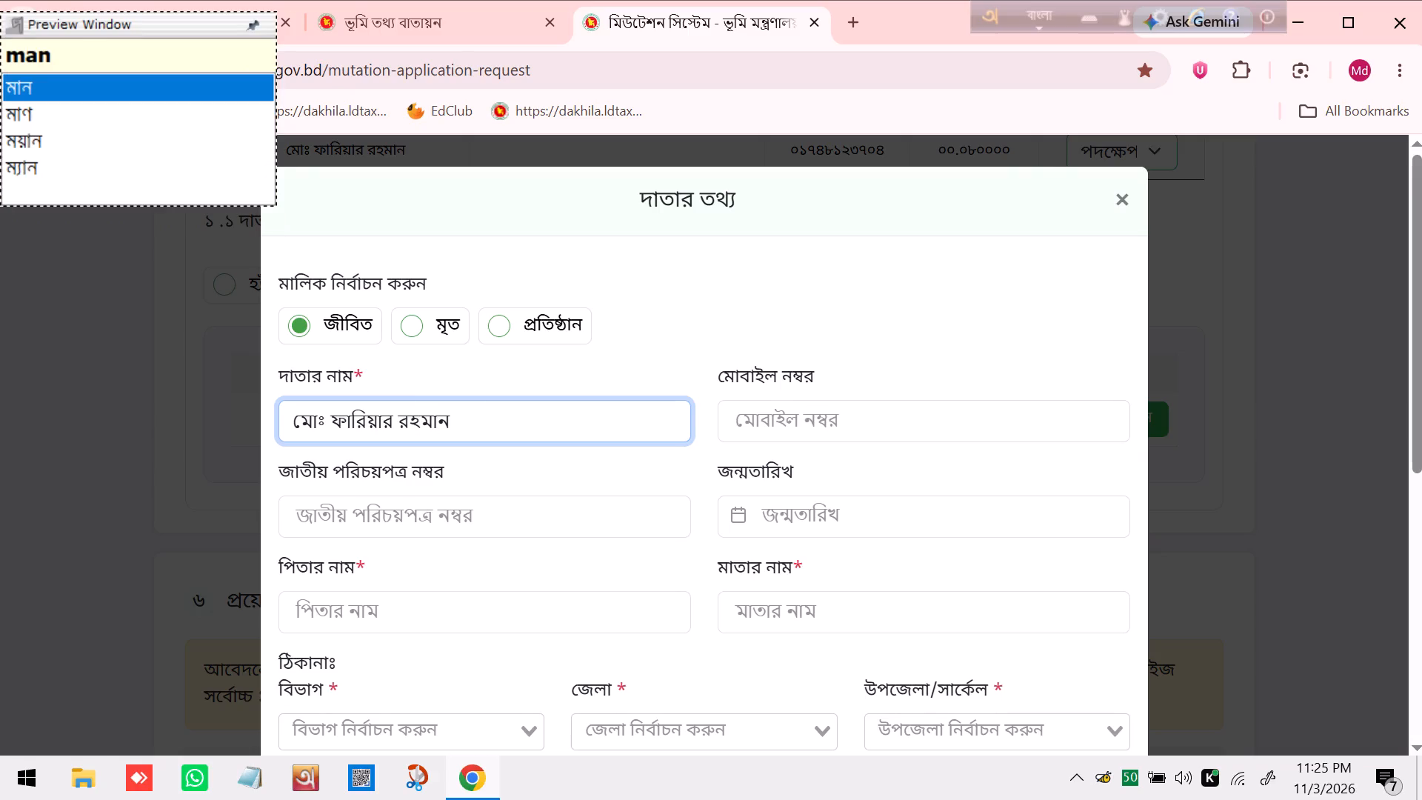
Enter the donor's mobile number in Bengali digits in the মোবাইল নম্বর field.
click(921, 424)
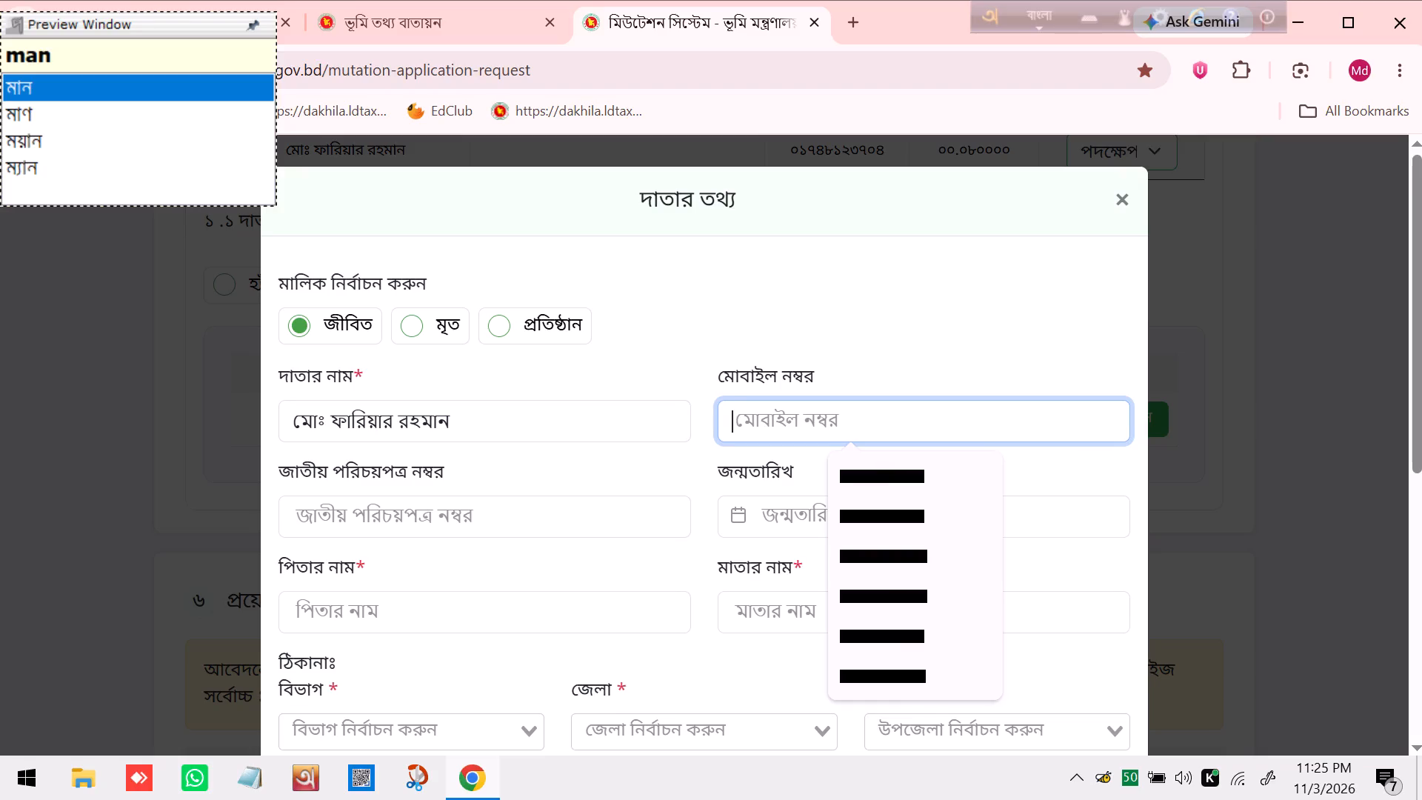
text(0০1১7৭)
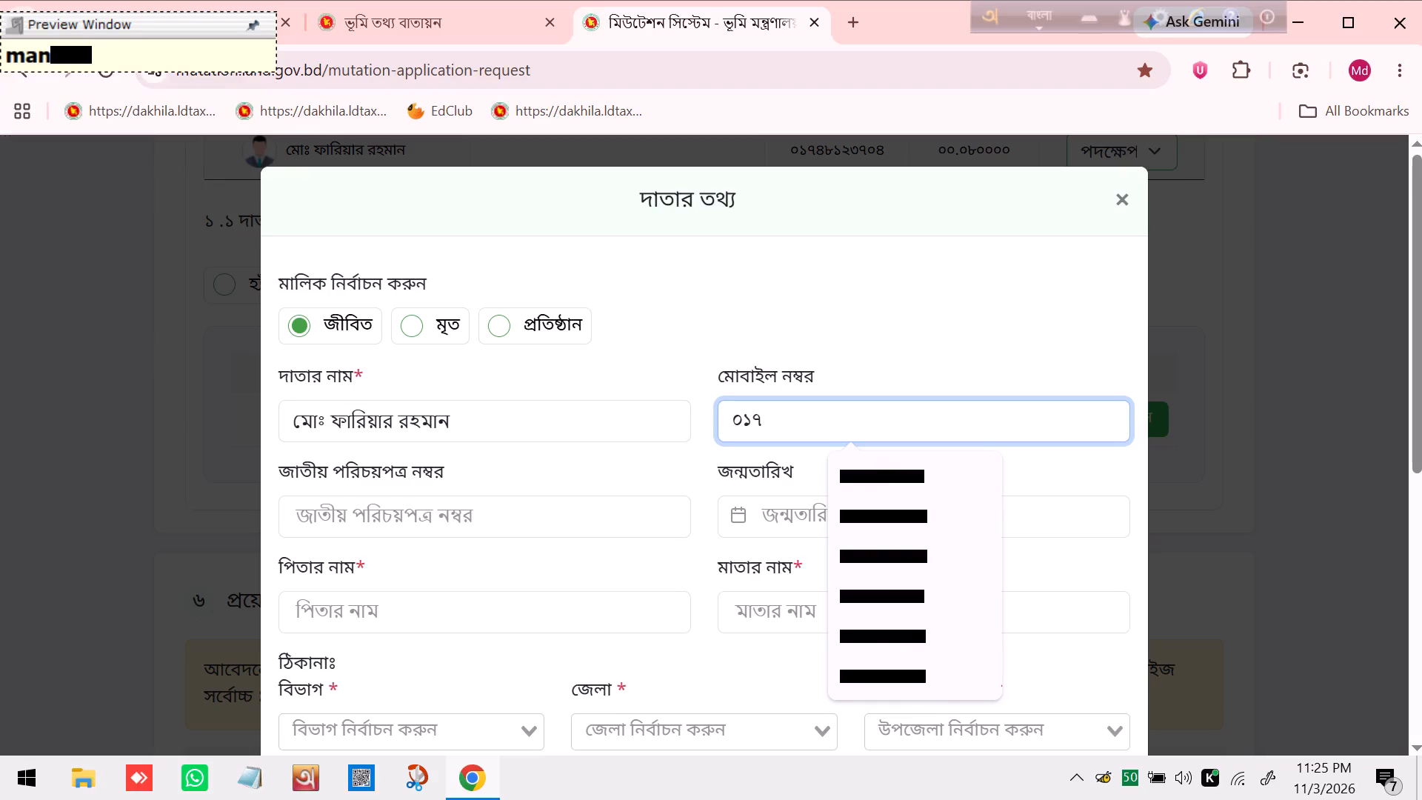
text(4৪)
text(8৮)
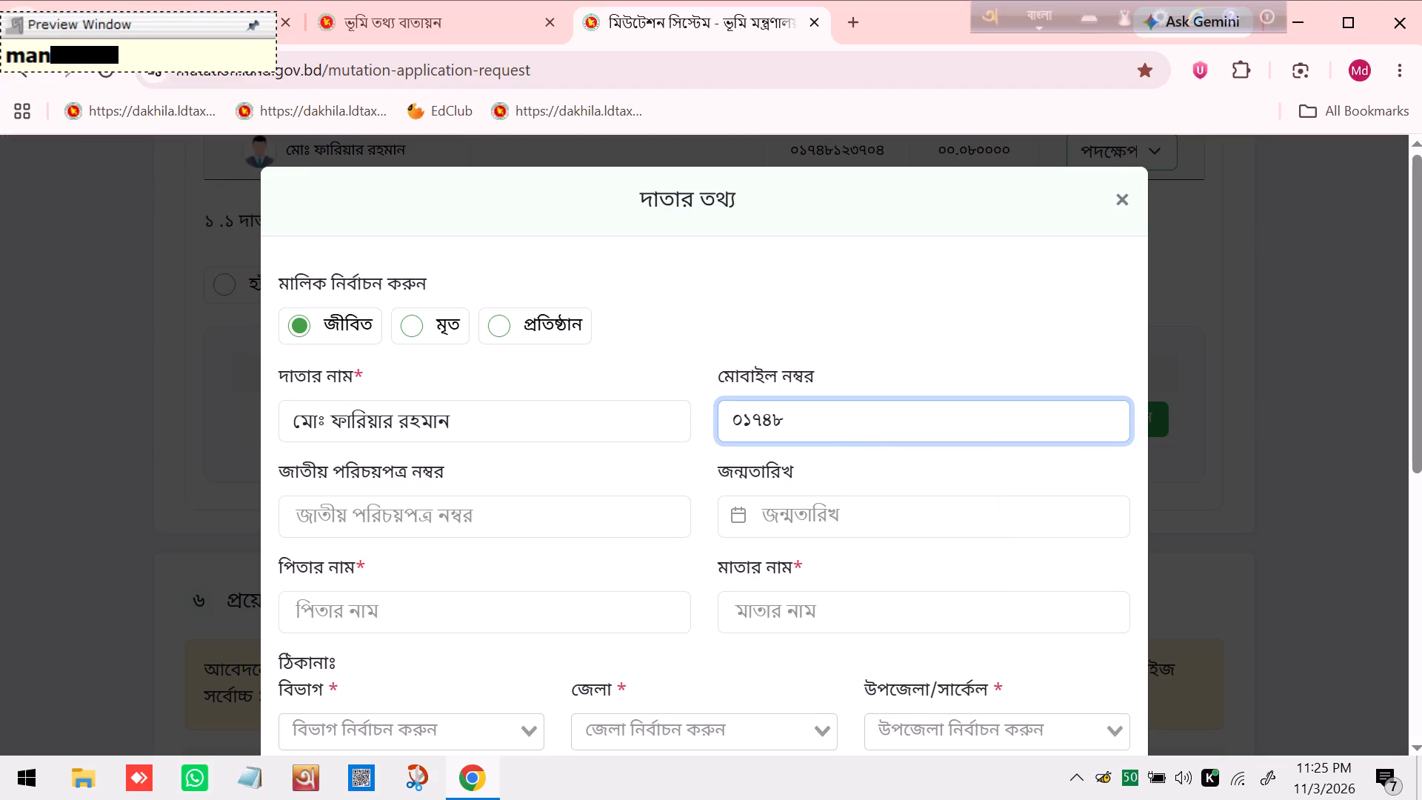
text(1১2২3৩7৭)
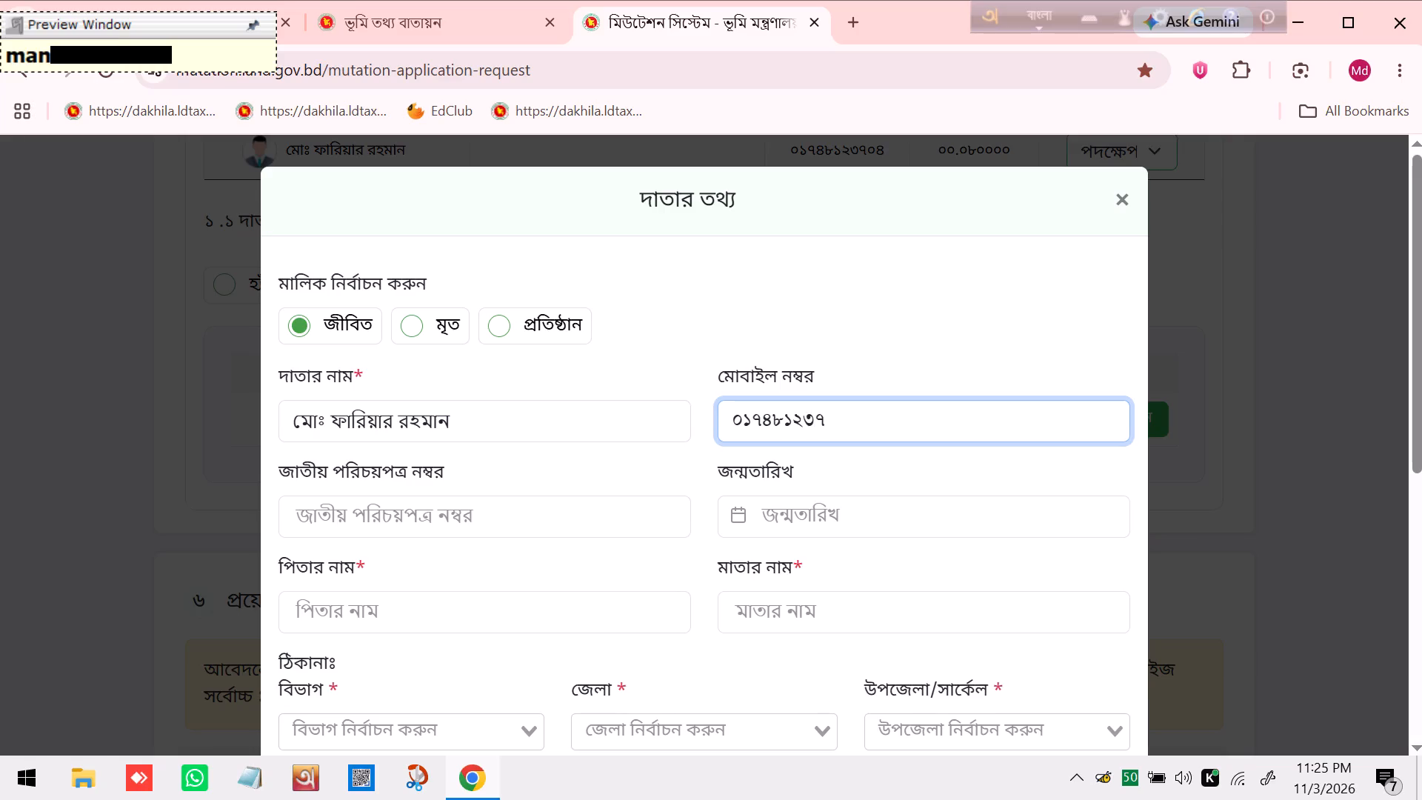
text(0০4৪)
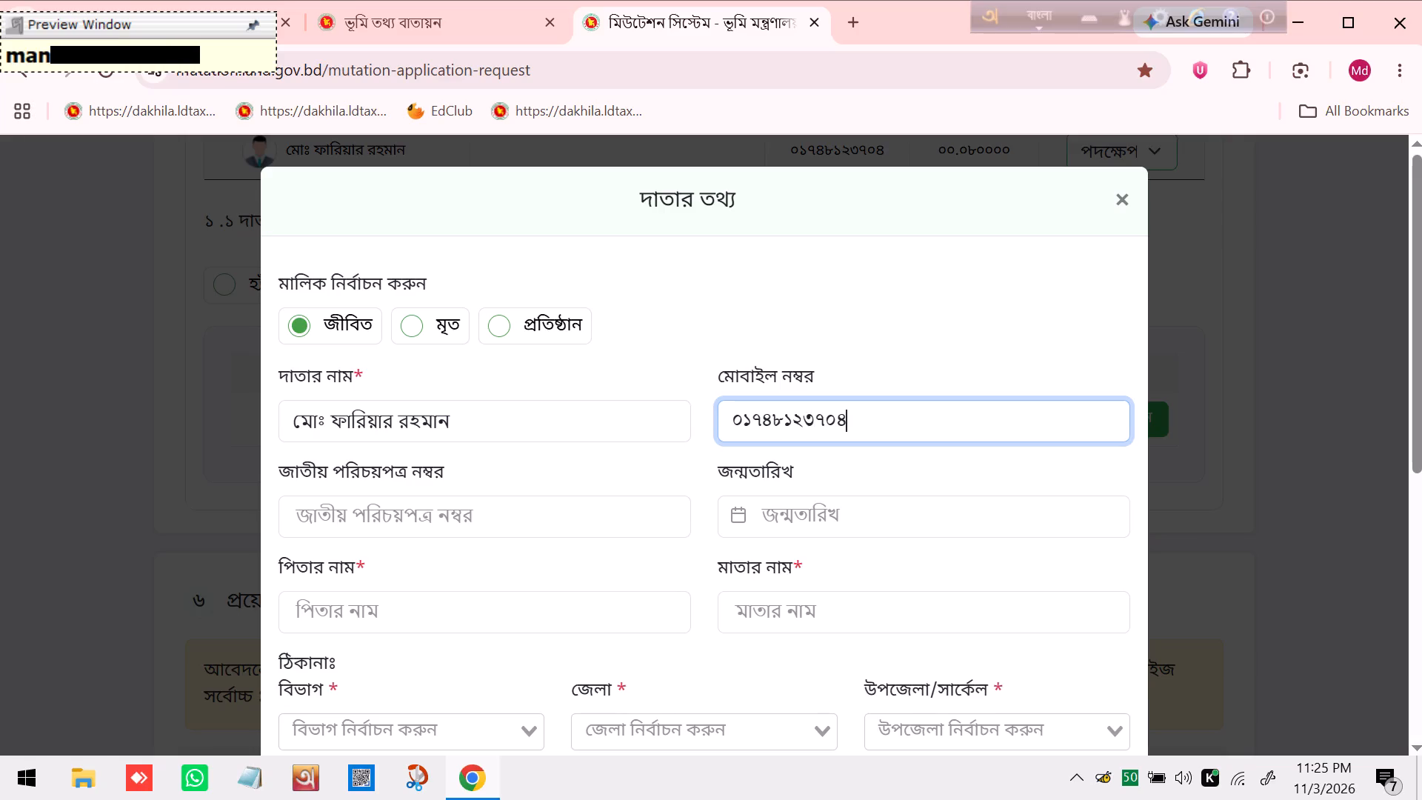
Enter the full name of the donor's father, including his title, in Bengali in the পিতার নাম field.
click(565, 622)
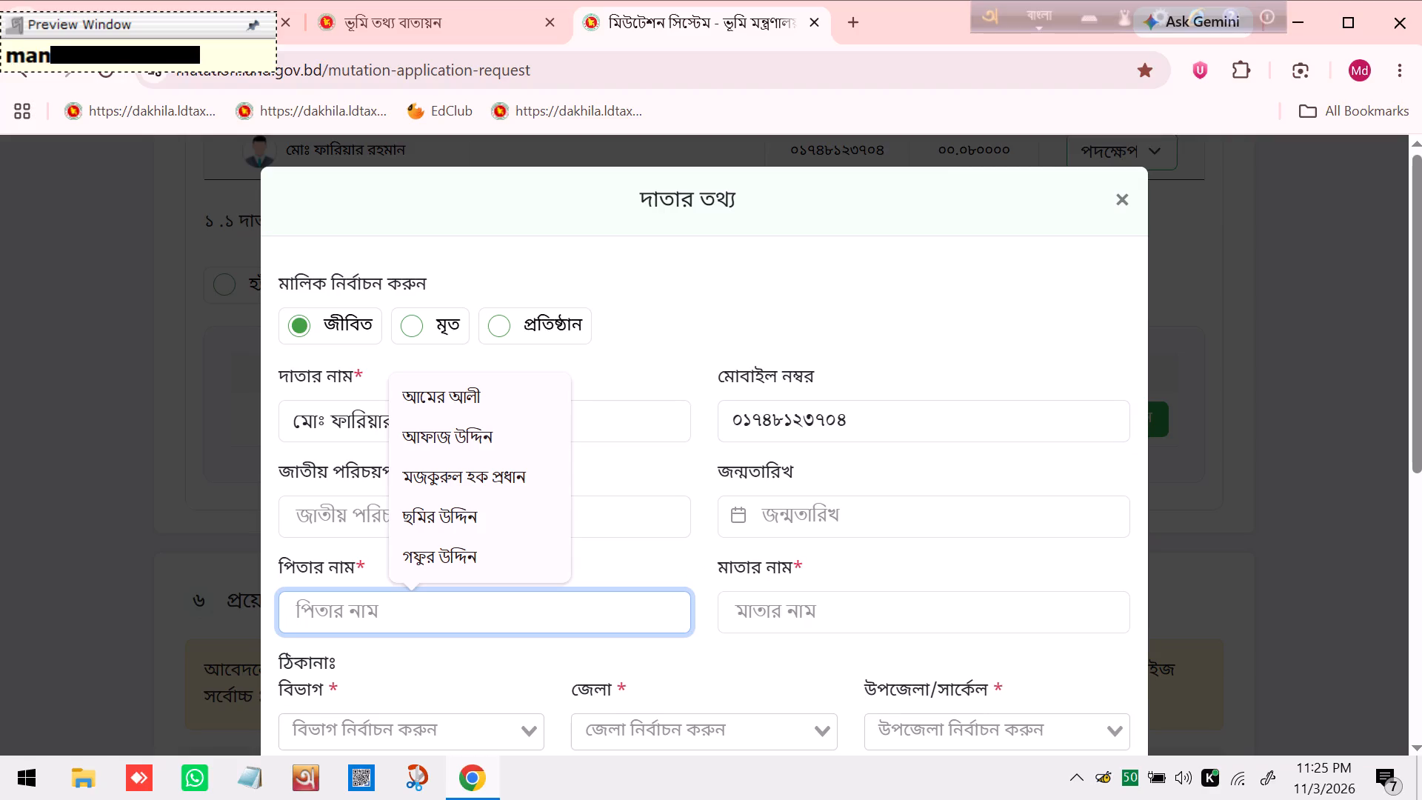
key(Right)
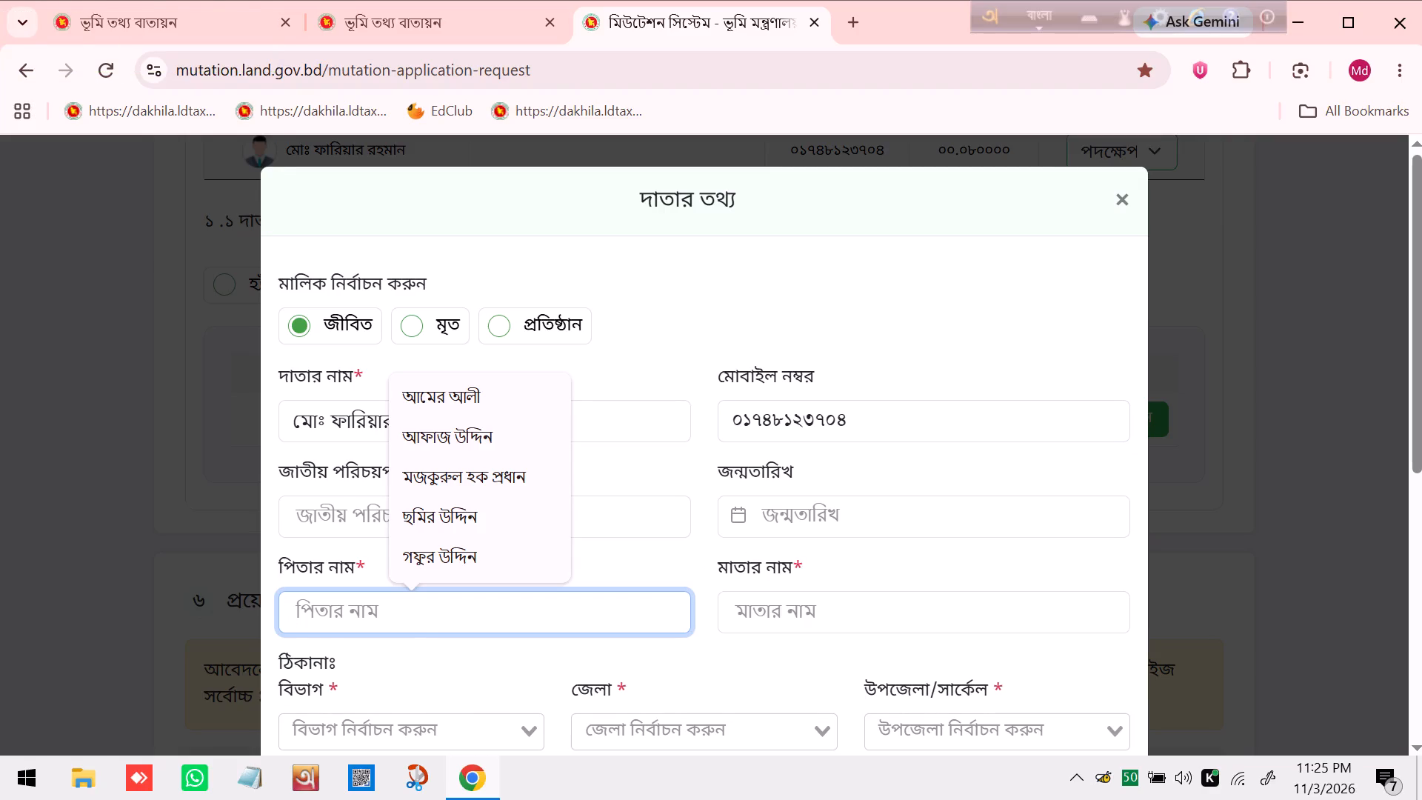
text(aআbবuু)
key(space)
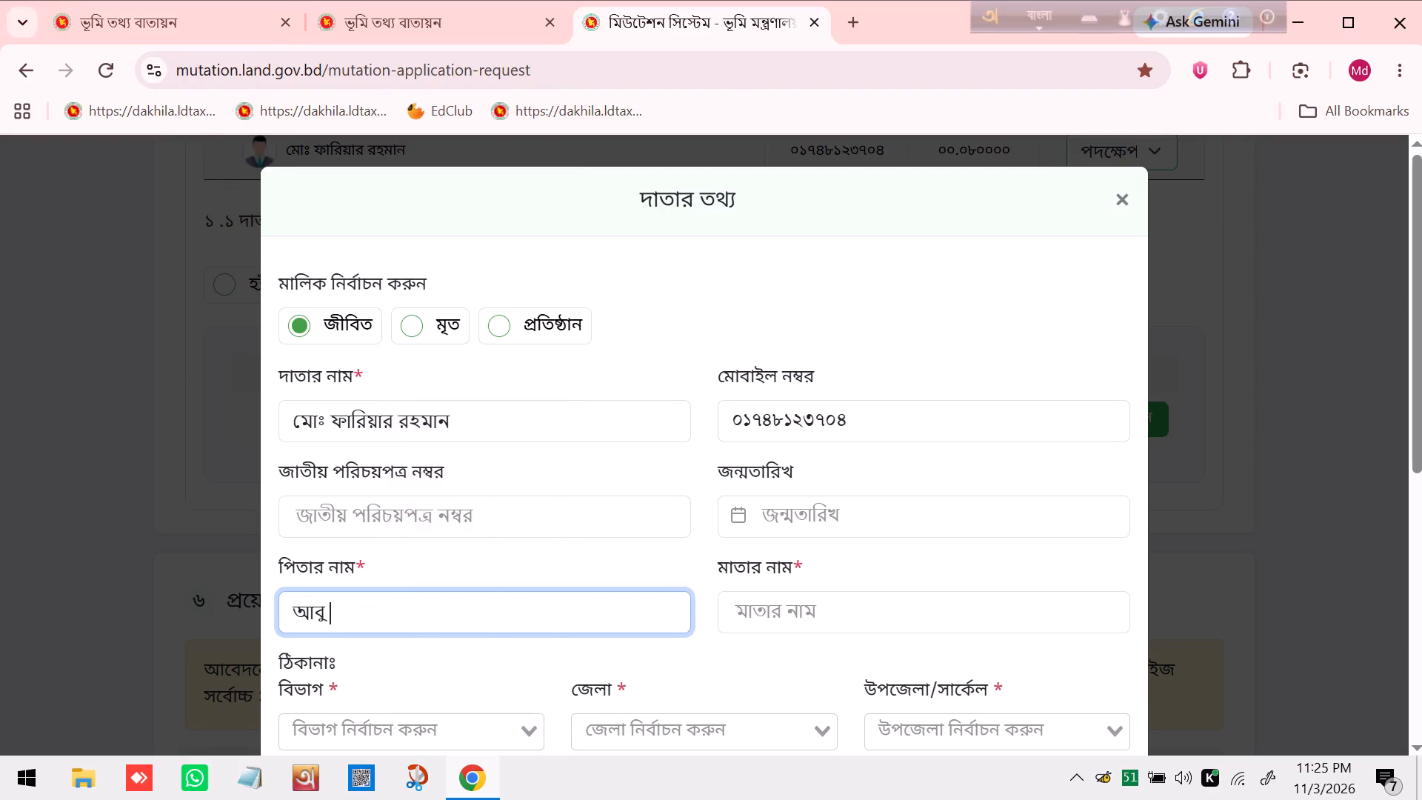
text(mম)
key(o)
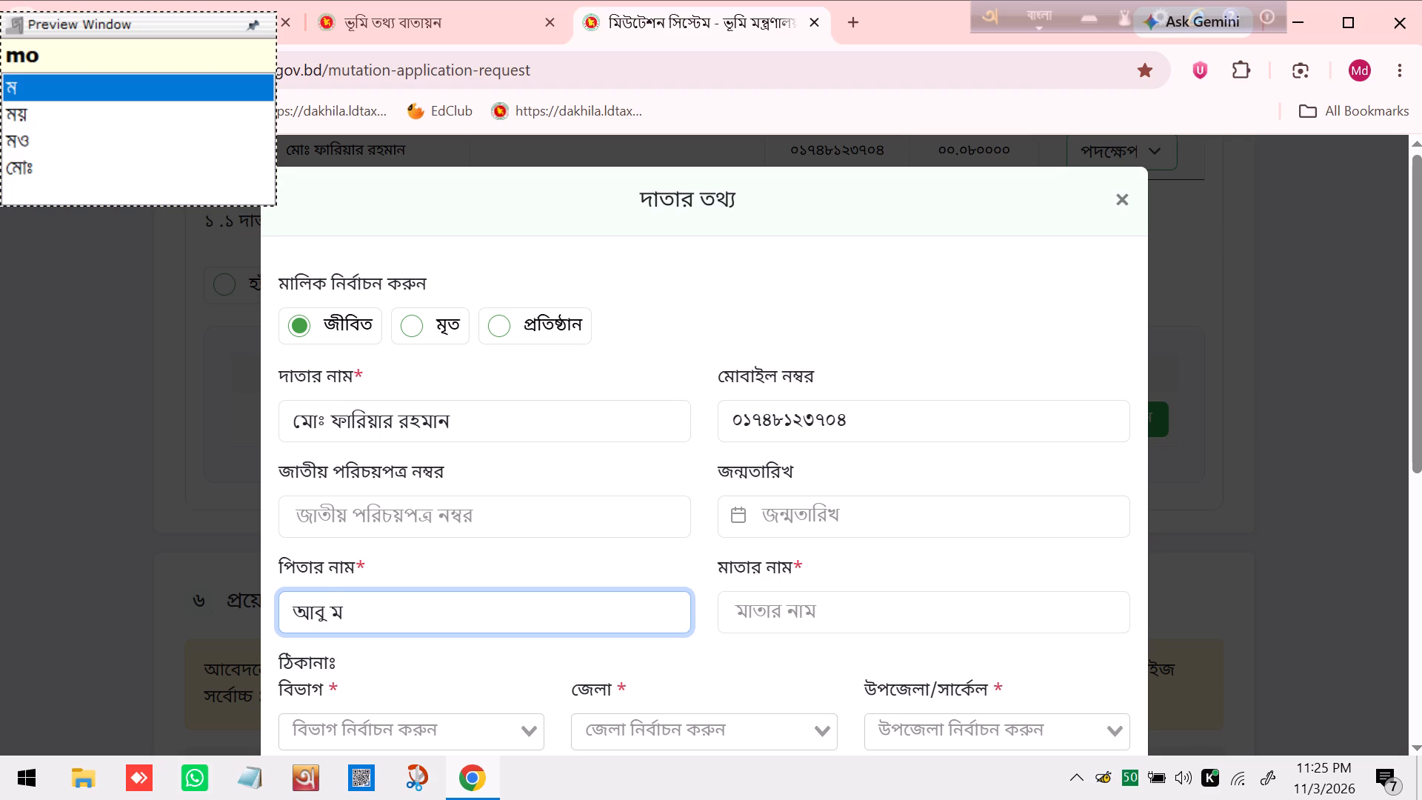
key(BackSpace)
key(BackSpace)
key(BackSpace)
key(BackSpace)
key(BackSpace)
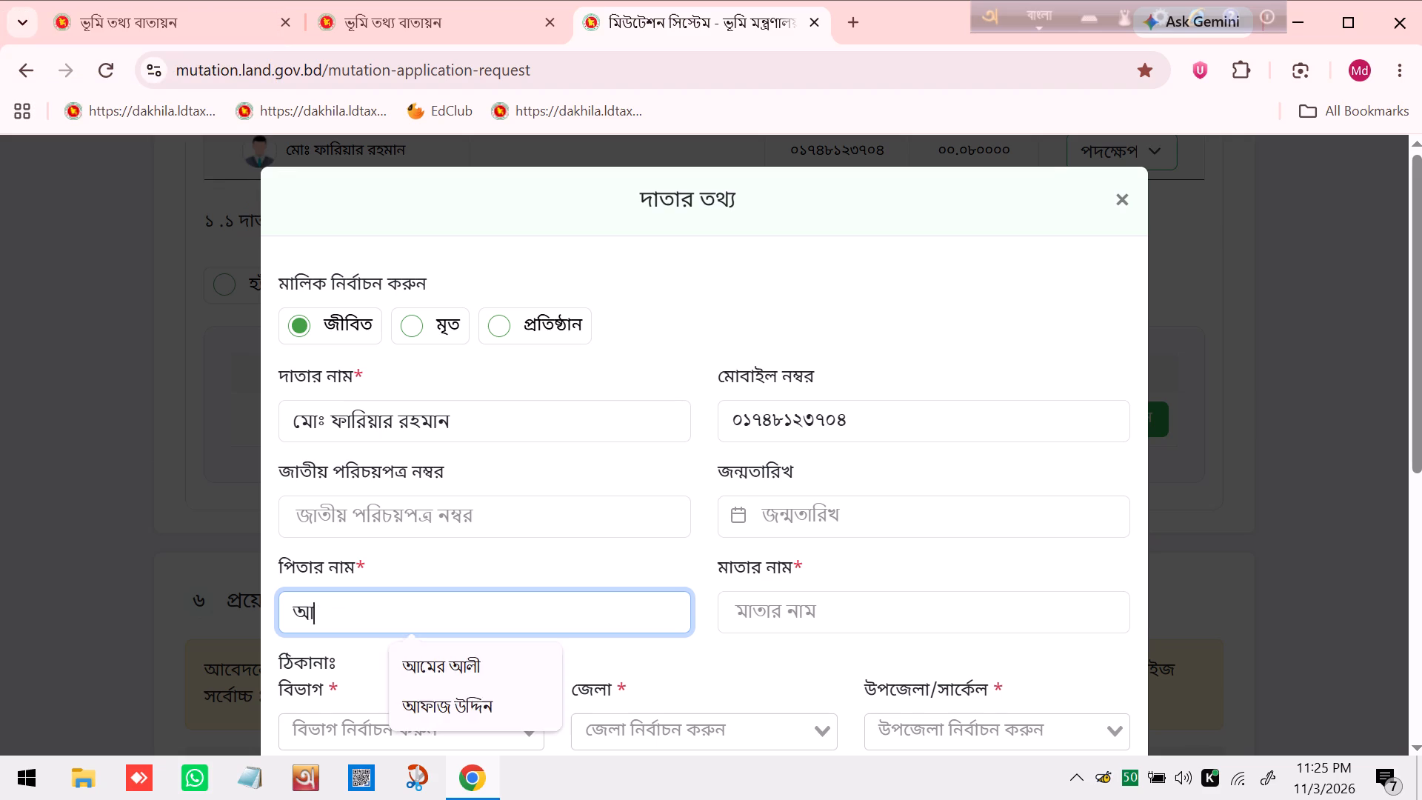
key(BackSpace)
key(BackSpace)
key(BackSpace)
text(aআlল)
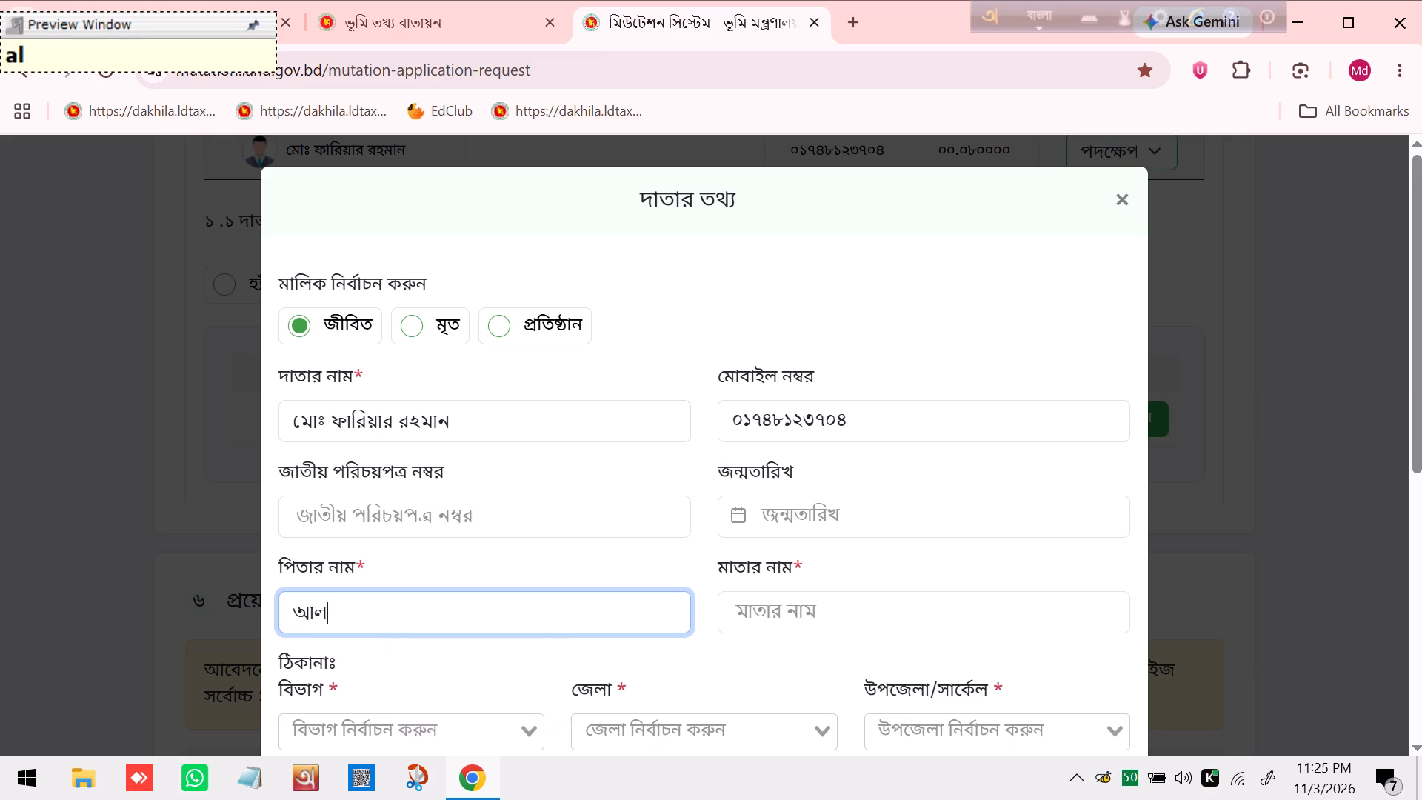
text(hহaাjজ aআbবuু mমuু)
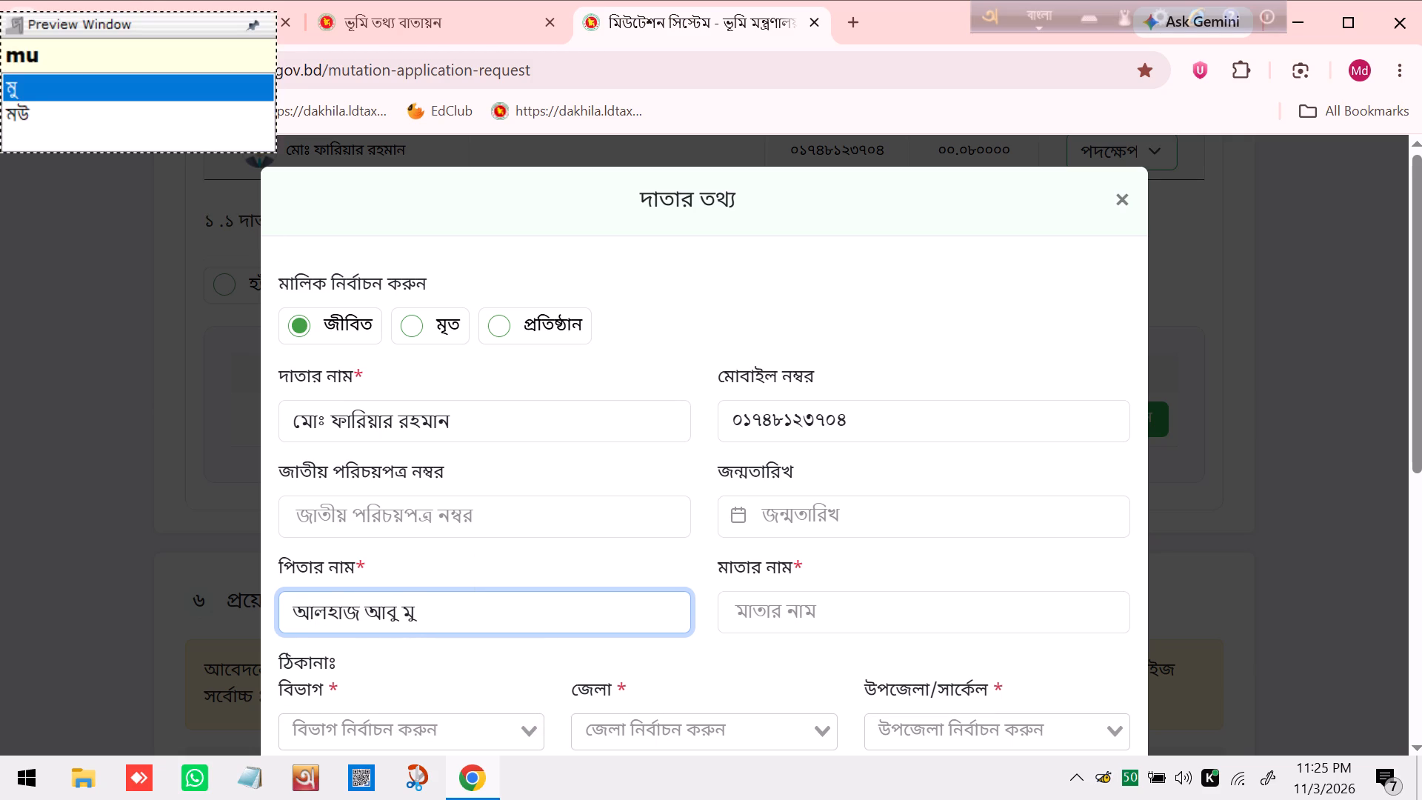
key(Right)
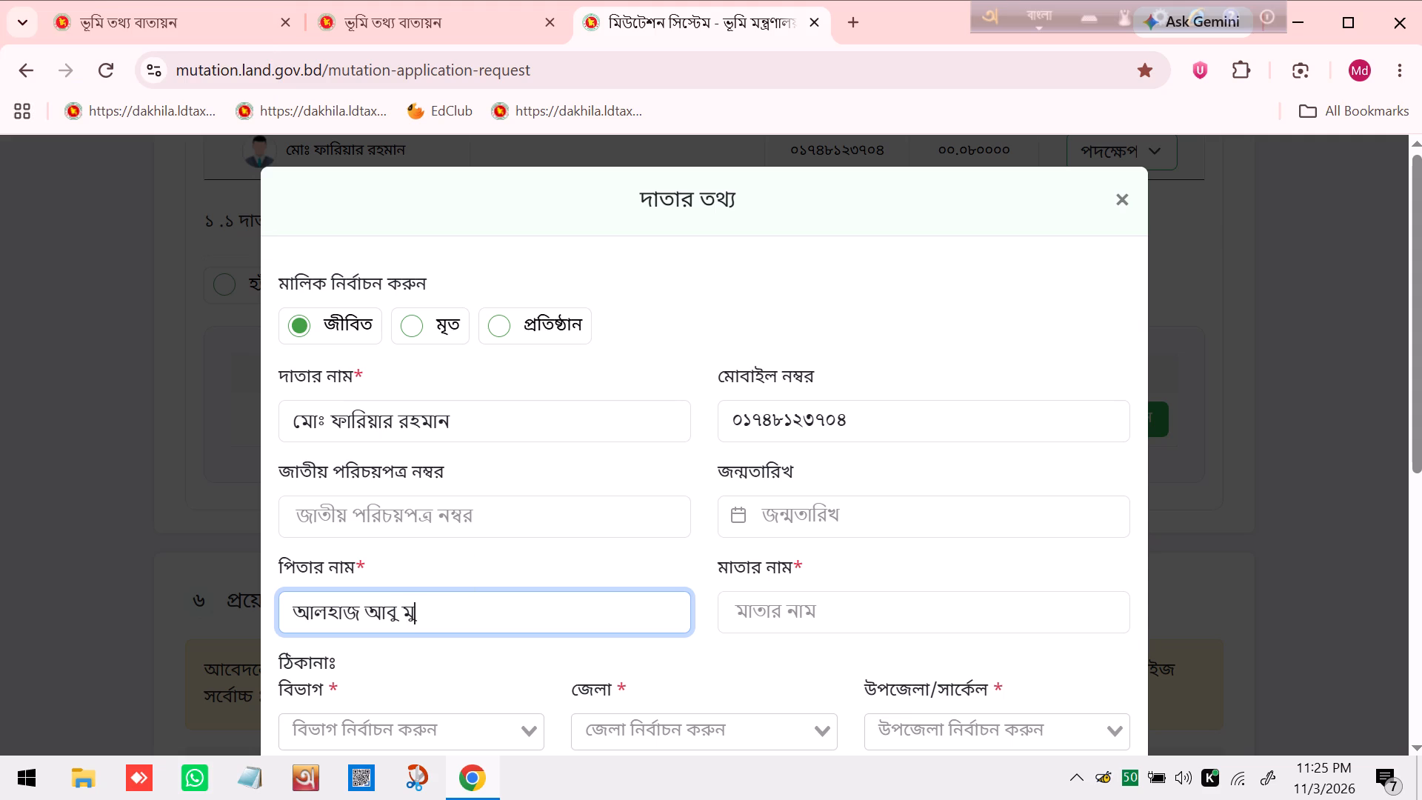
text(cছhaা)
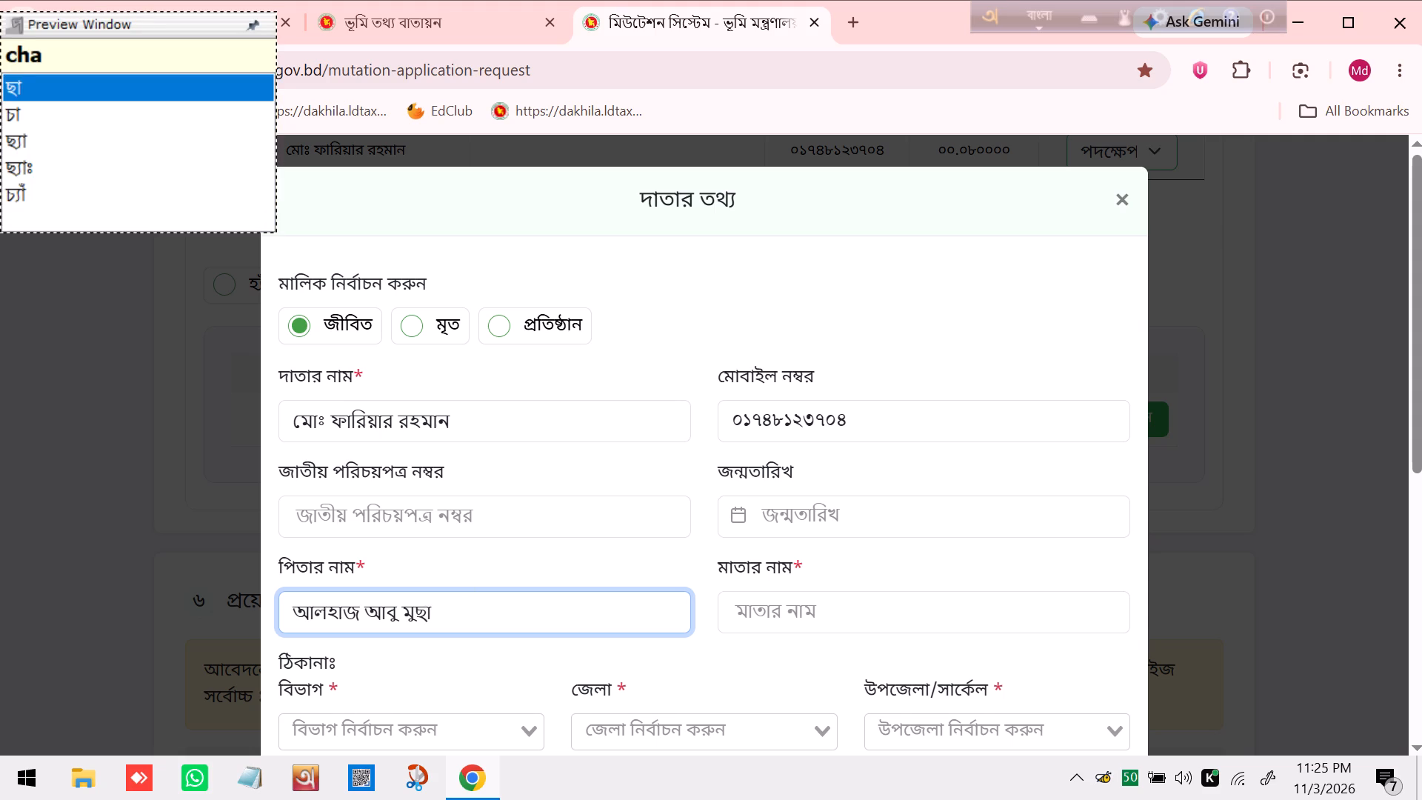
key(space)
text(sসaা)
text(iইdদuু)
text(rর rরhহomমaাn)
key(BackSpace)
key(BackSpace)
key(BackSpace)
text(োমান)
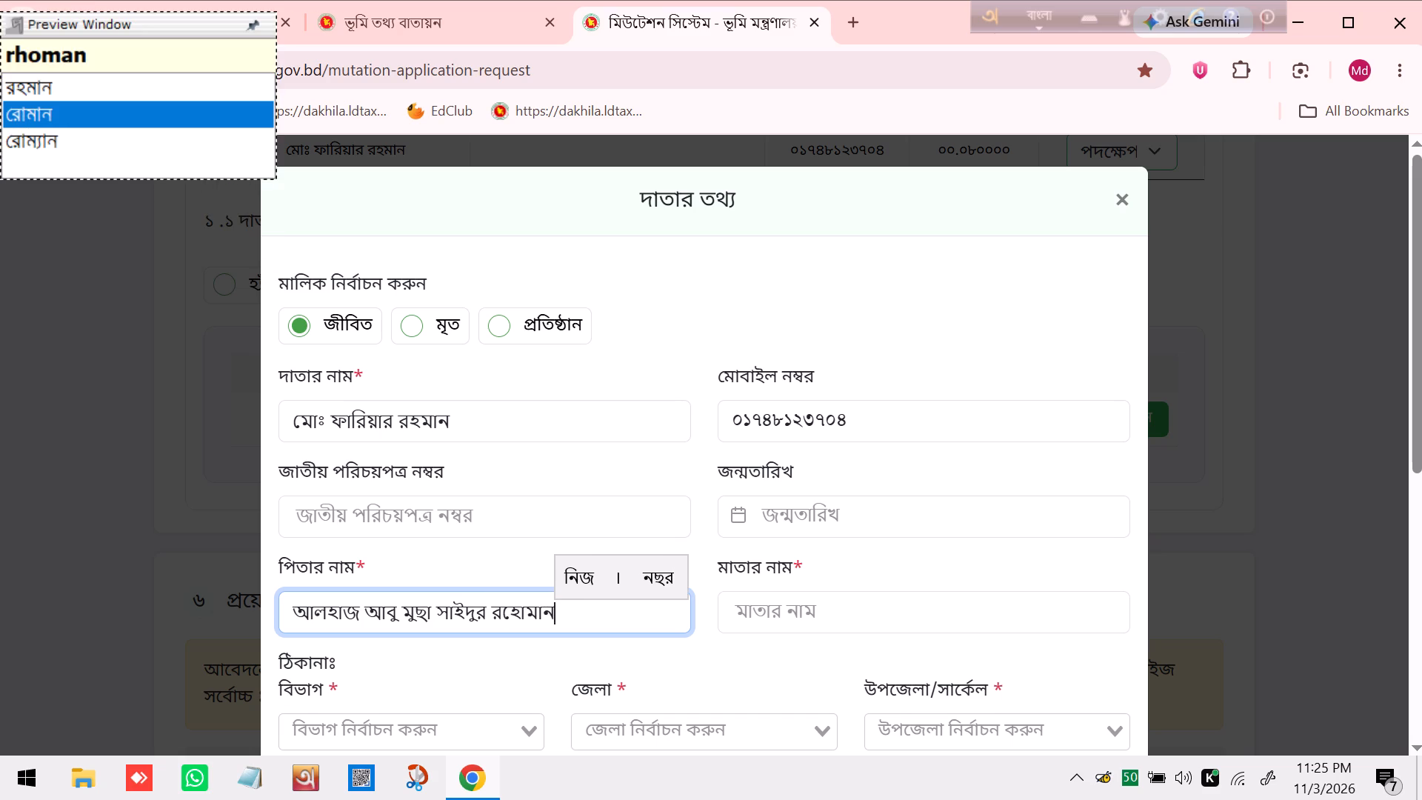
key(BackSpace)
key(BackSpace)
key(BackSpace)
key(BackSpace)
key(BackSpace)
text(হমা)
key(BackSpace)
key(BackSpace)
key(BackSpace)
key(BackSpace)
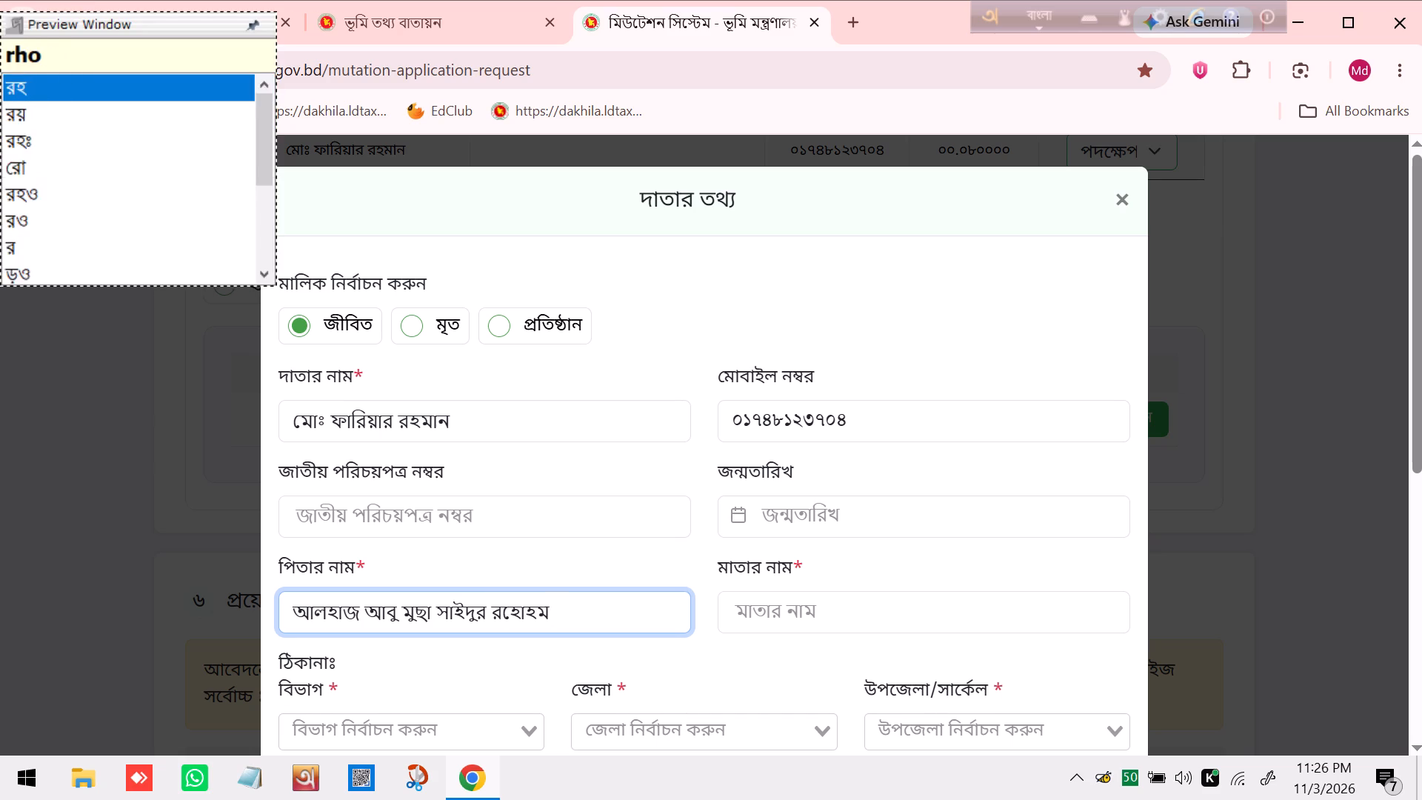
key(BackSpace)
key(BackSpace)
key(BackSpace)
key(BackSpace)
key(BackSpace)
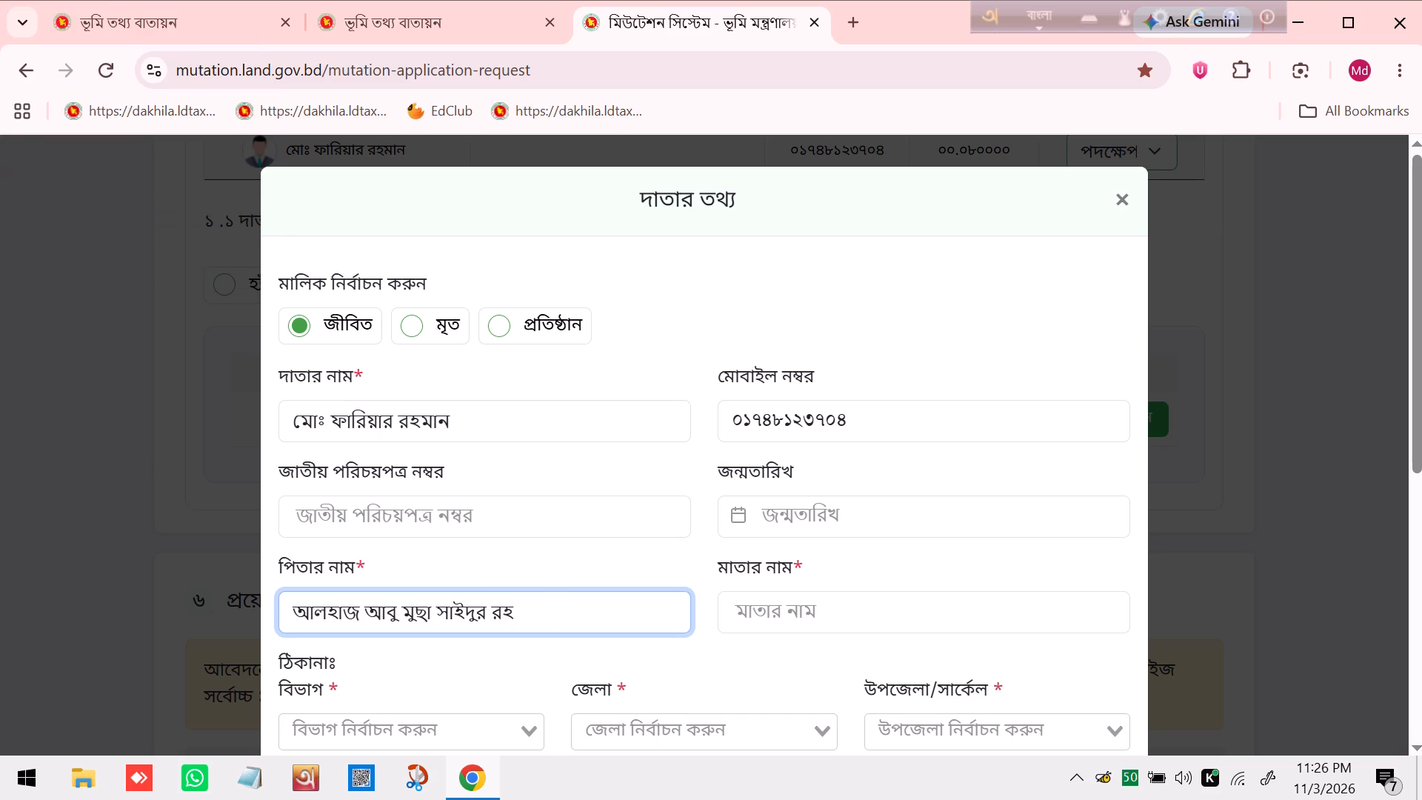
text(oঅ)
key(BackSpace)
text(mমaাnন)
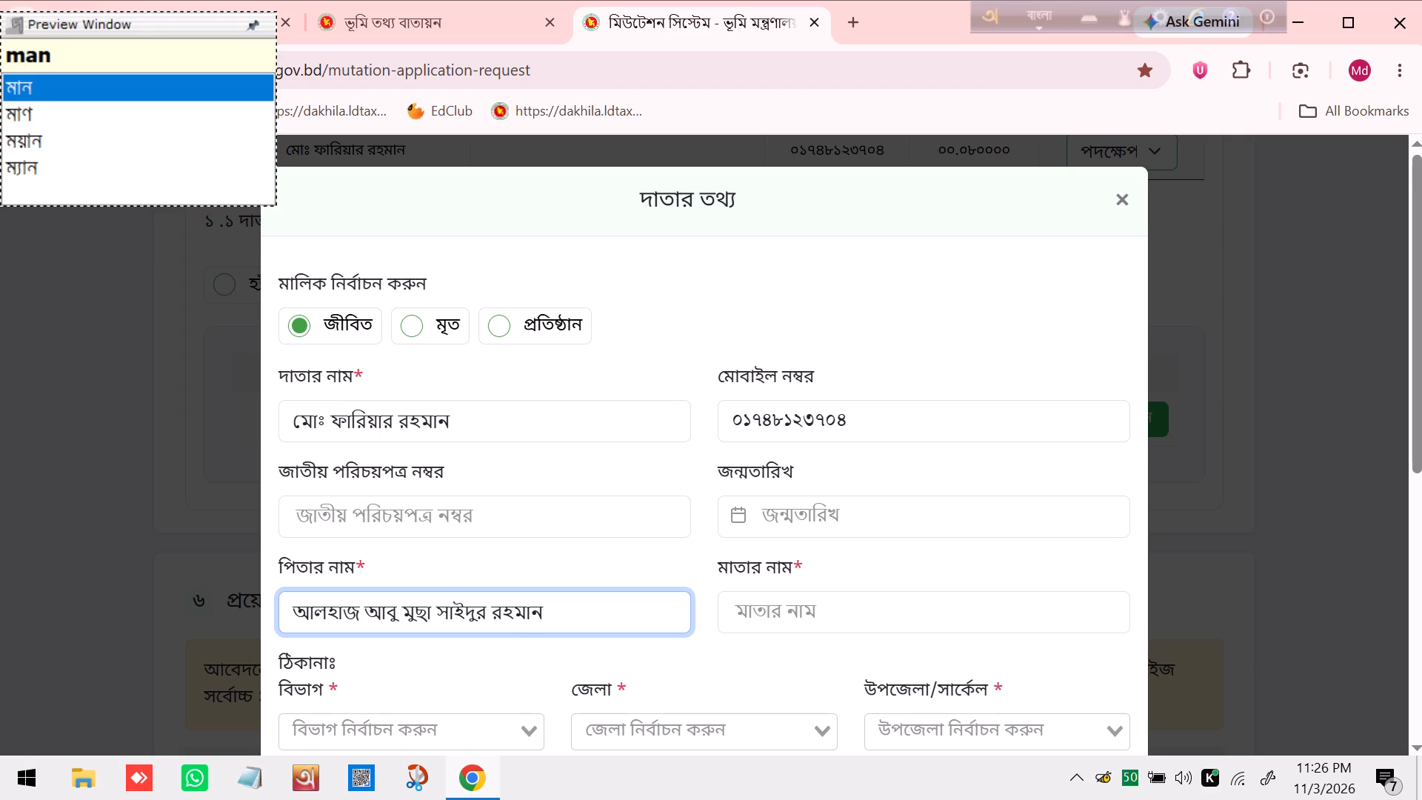
Enter the full name of the donor's mother in Bengali in the মাতার নাম field, correcting the spelling of the first name.
click(780, 610)
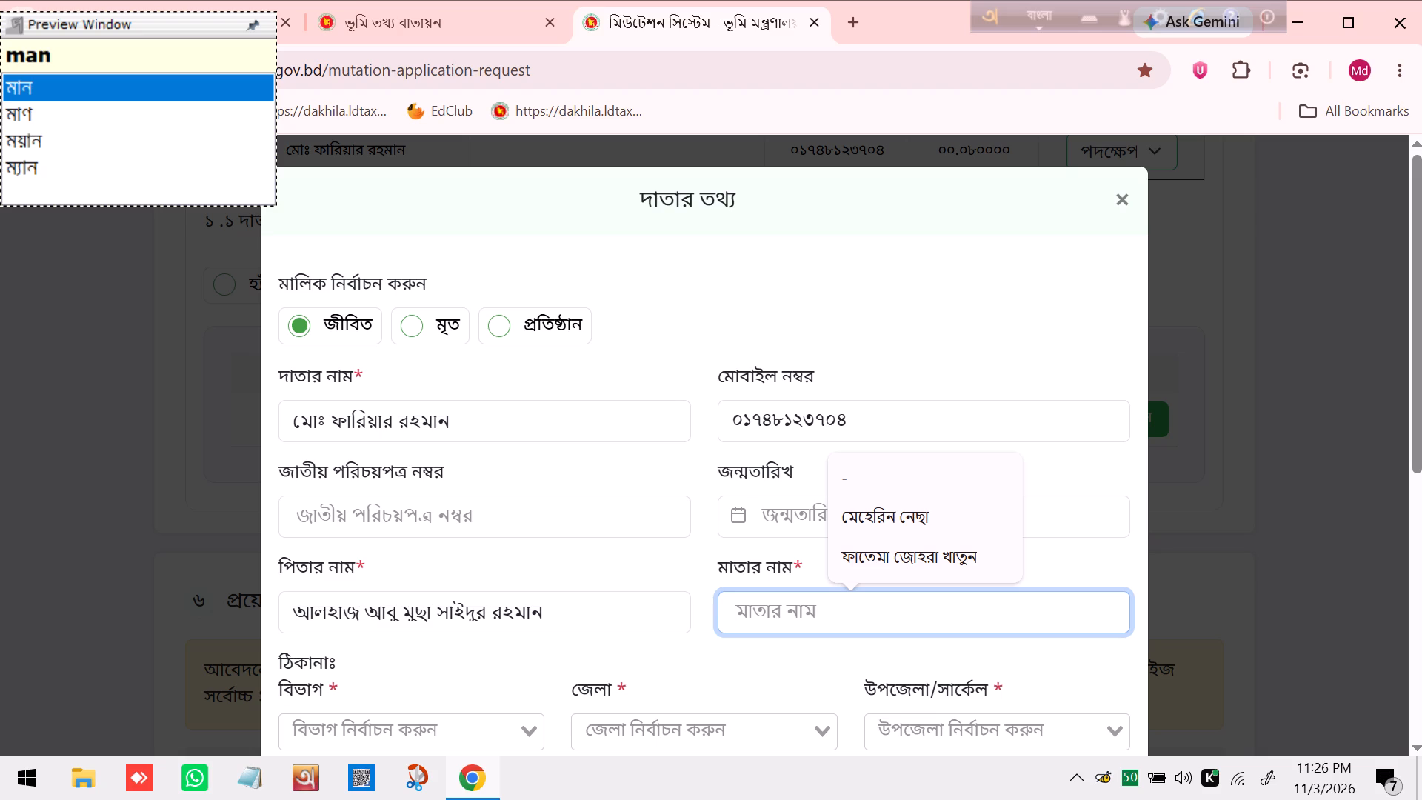
click(870, 609)
key(Right)
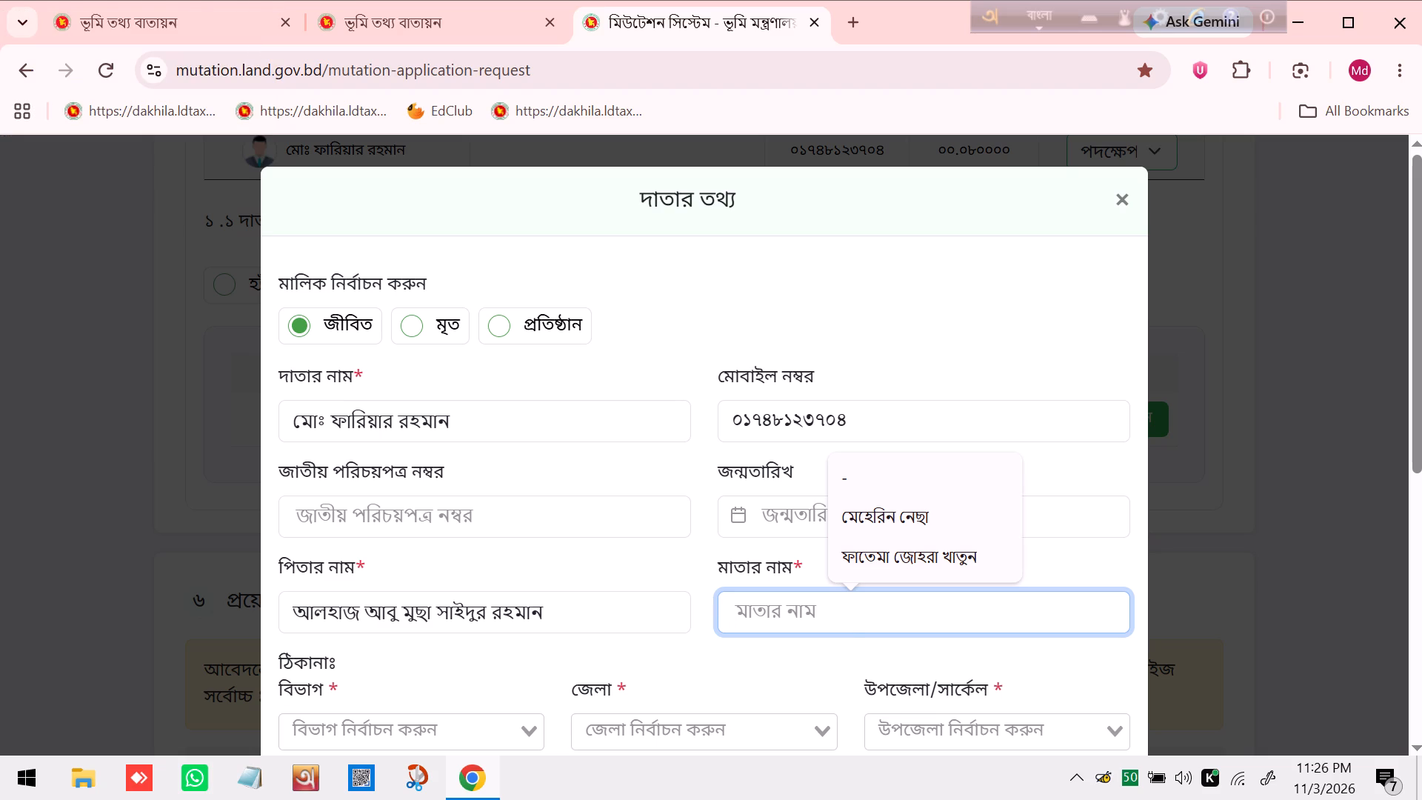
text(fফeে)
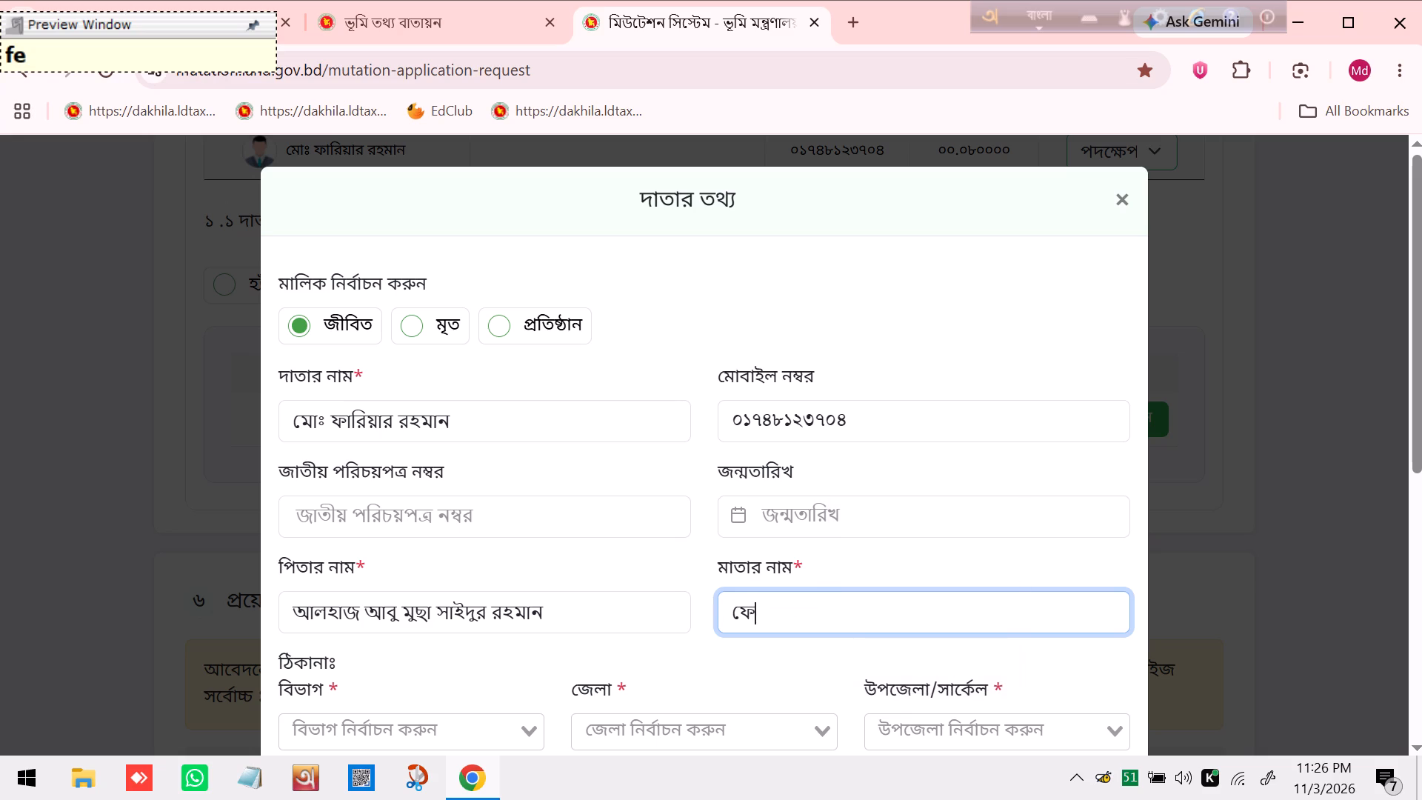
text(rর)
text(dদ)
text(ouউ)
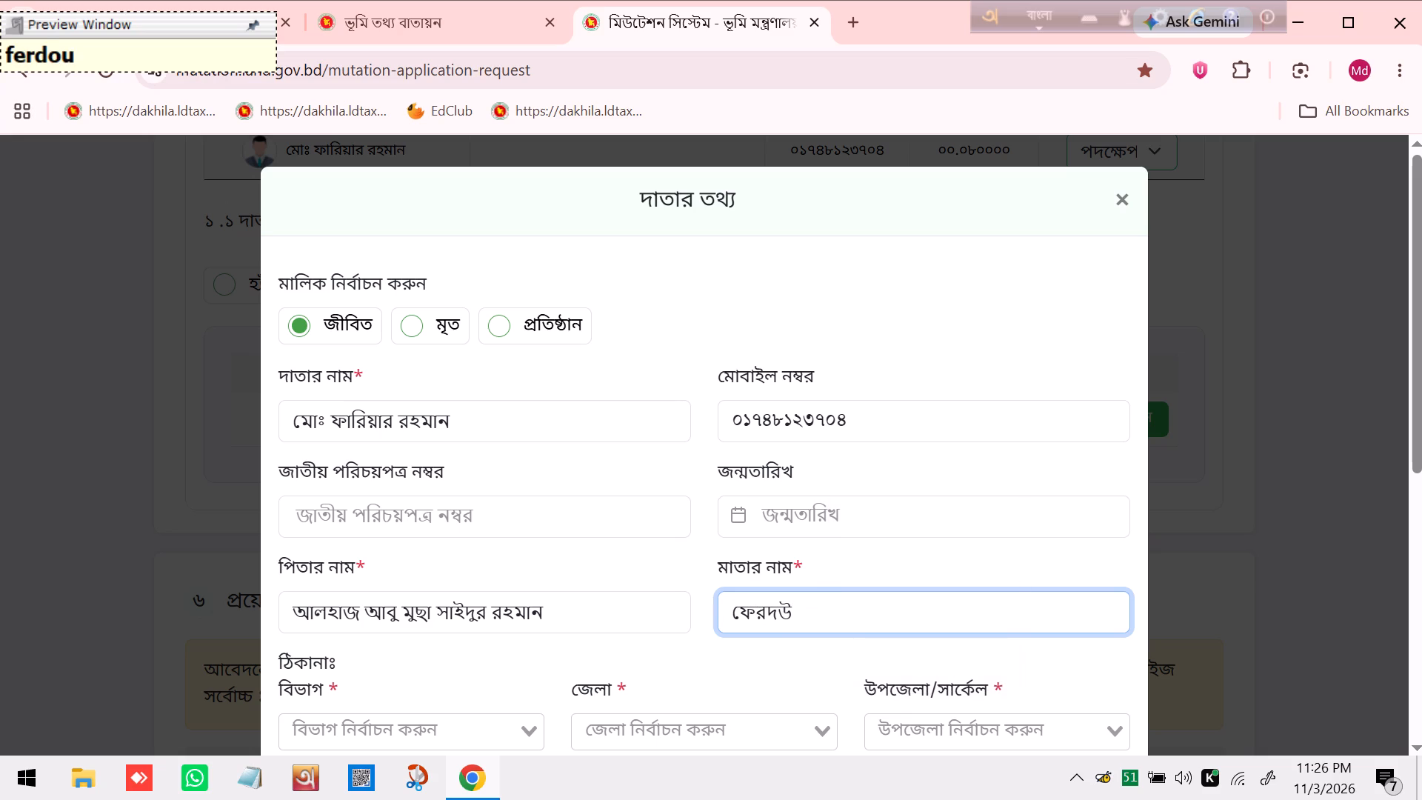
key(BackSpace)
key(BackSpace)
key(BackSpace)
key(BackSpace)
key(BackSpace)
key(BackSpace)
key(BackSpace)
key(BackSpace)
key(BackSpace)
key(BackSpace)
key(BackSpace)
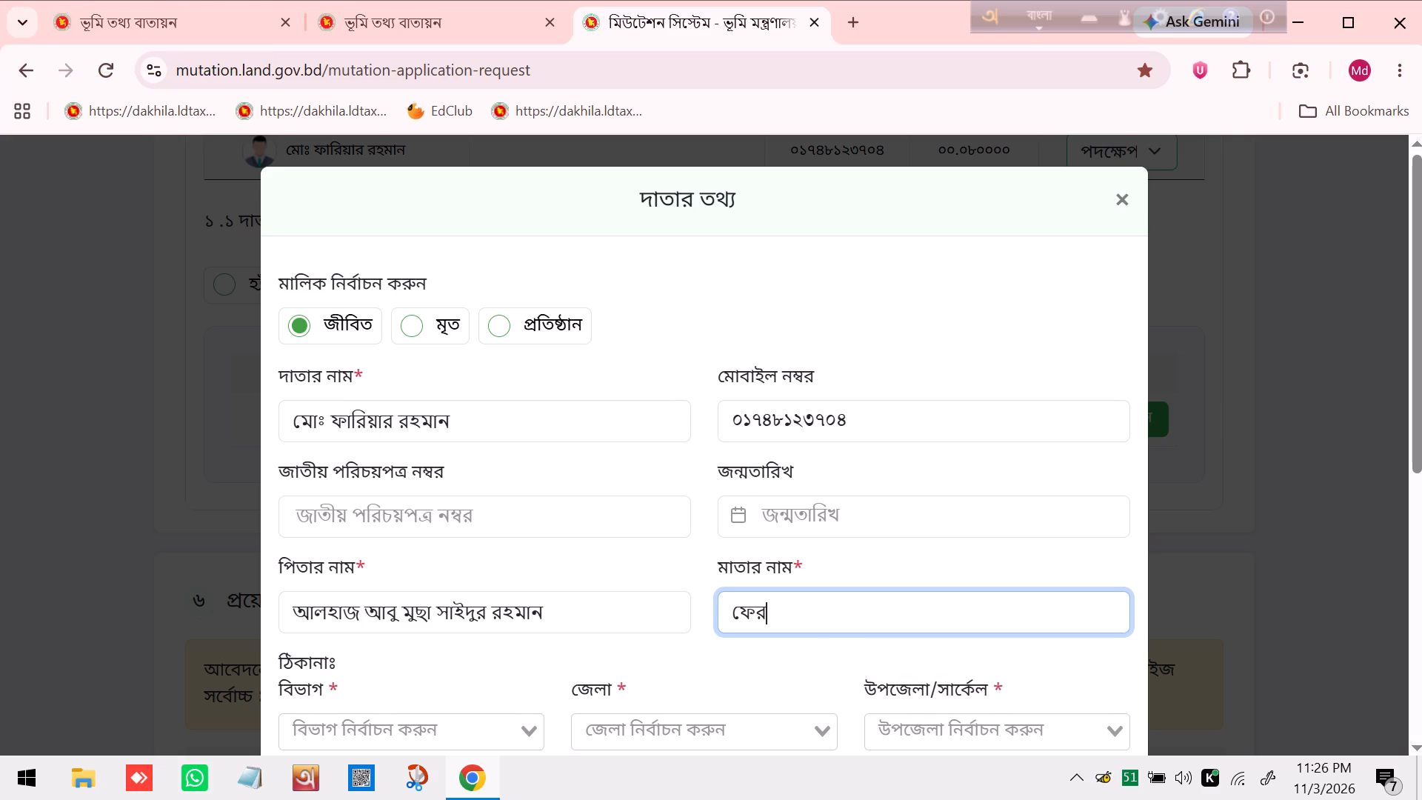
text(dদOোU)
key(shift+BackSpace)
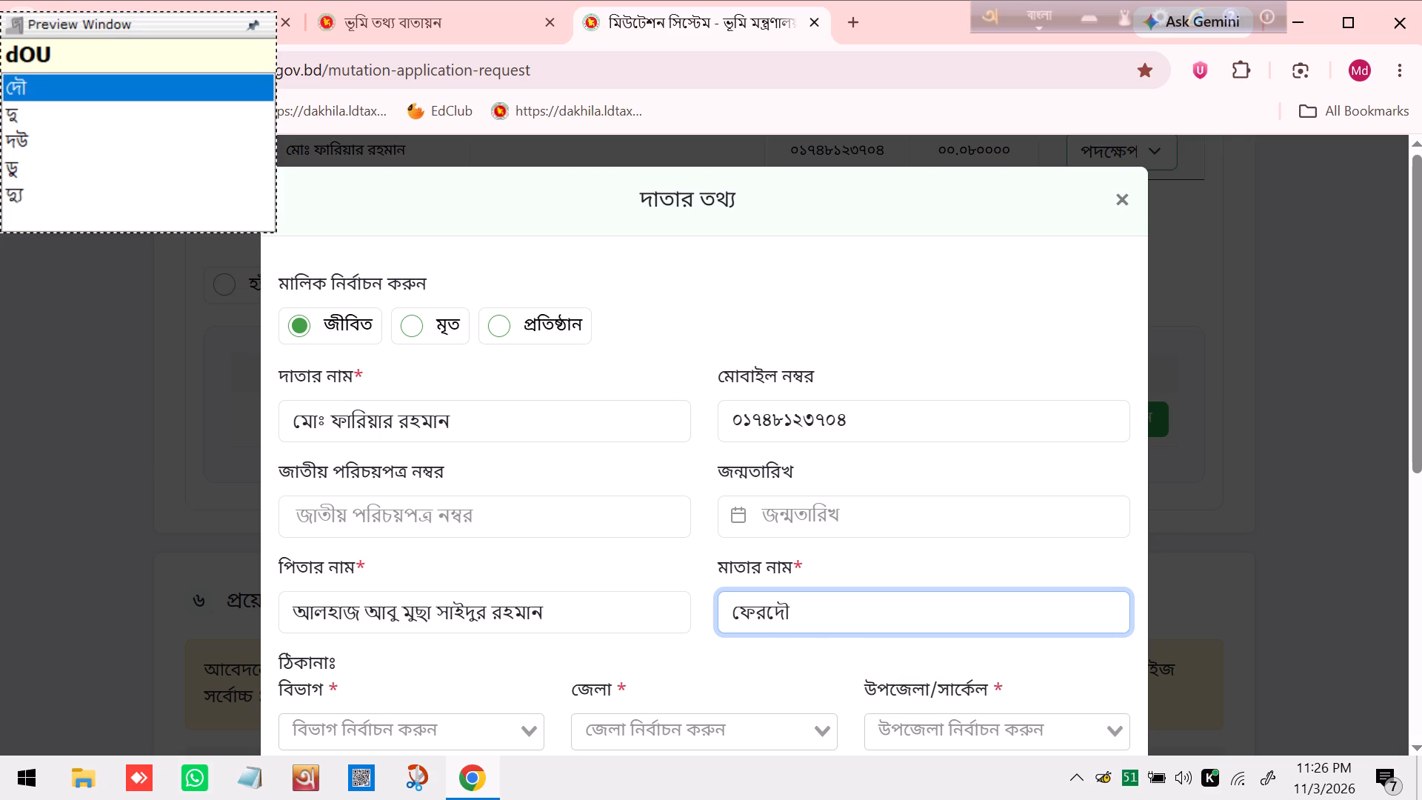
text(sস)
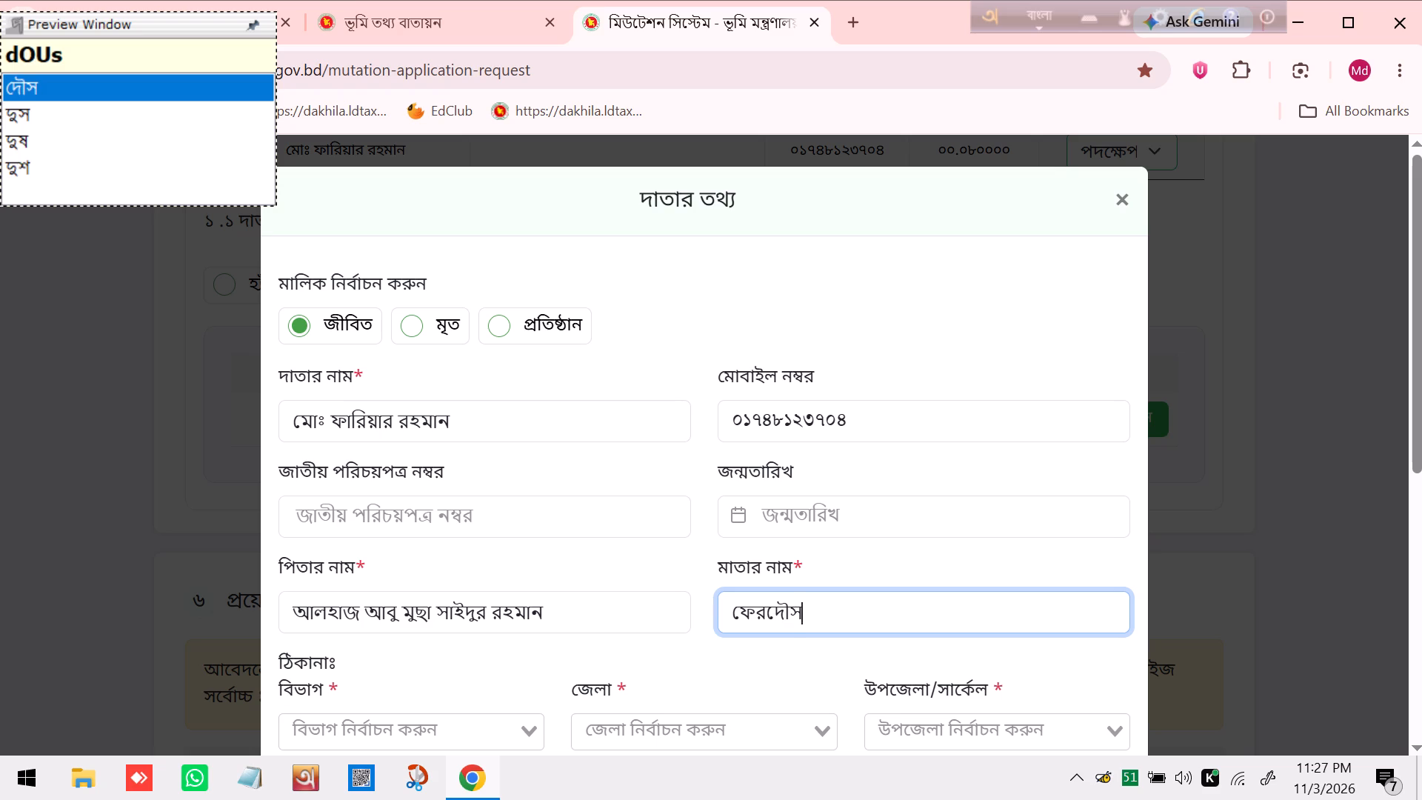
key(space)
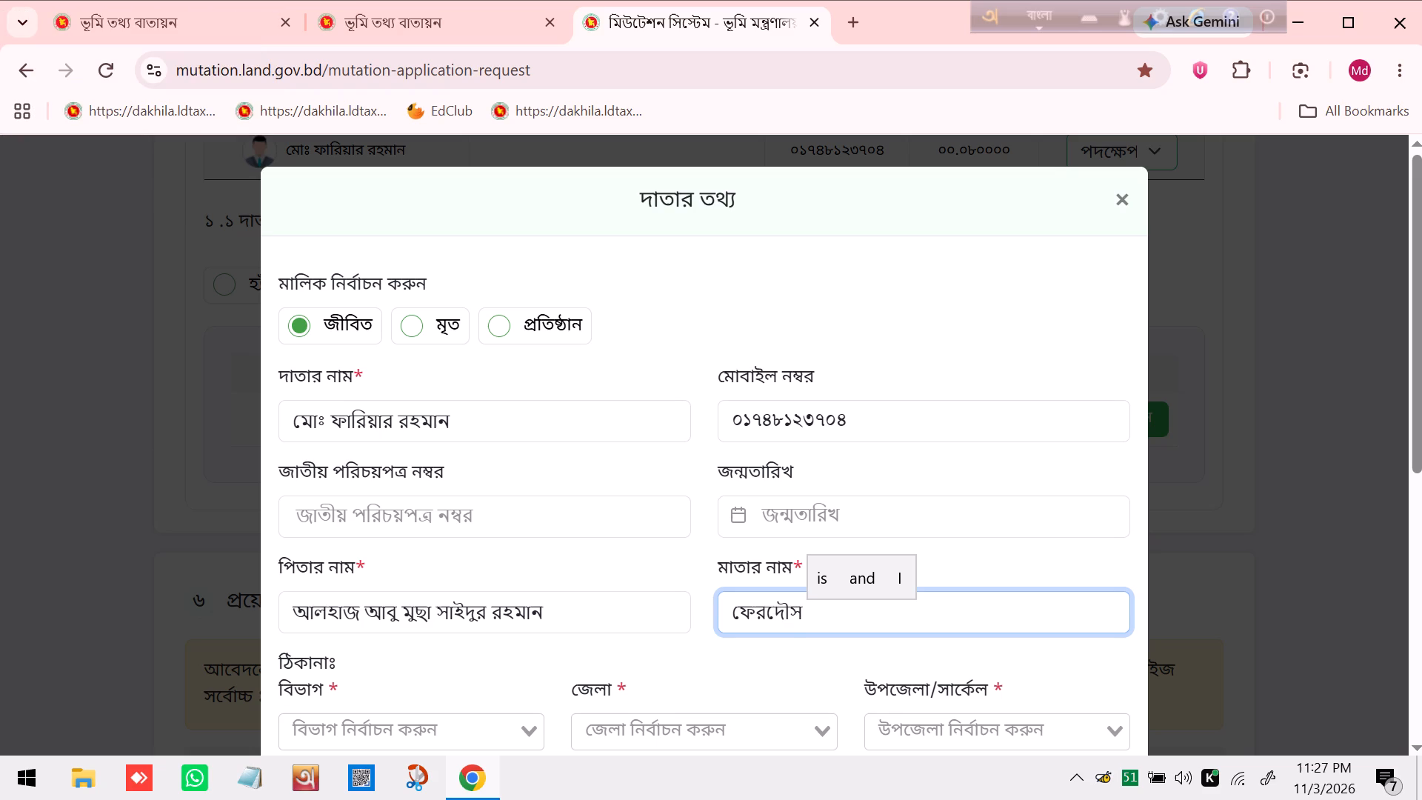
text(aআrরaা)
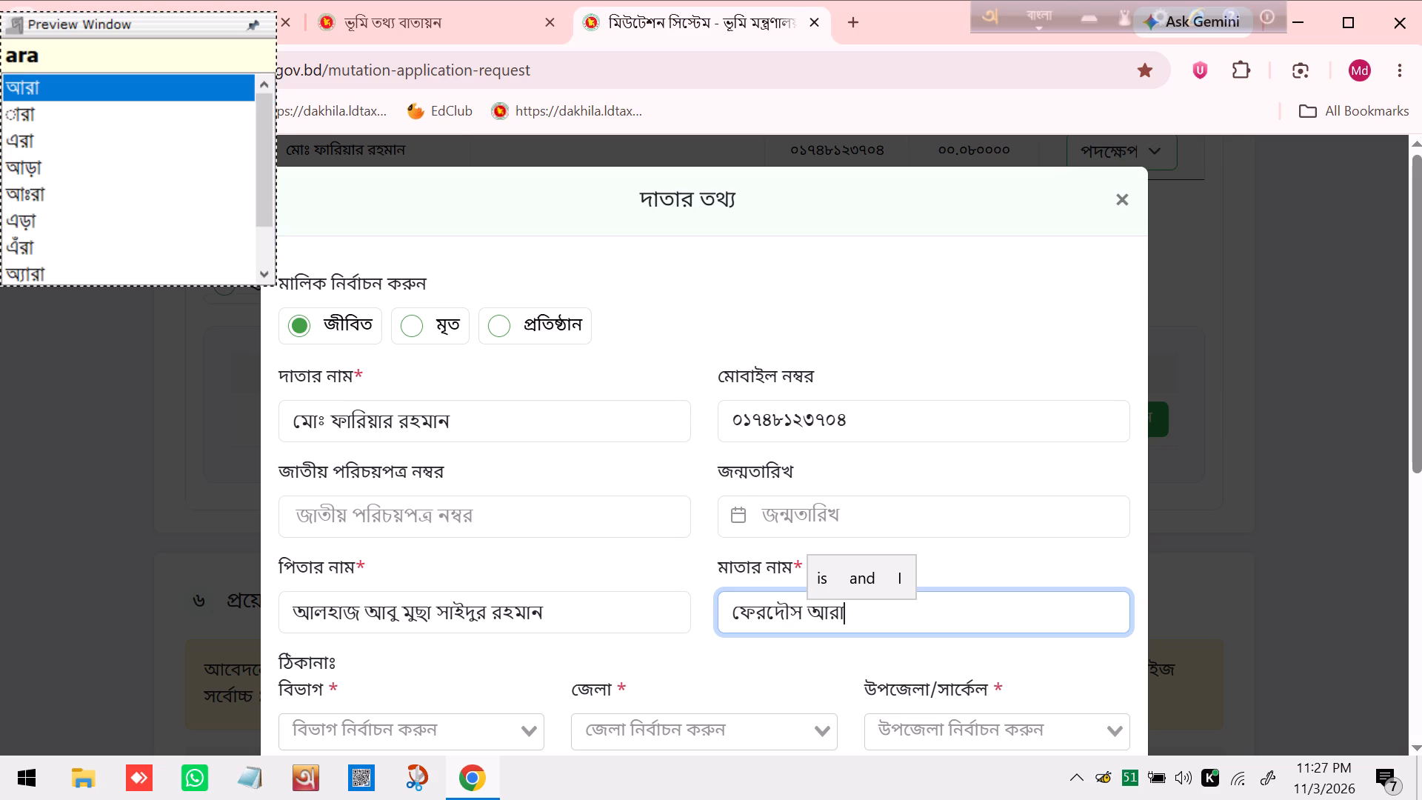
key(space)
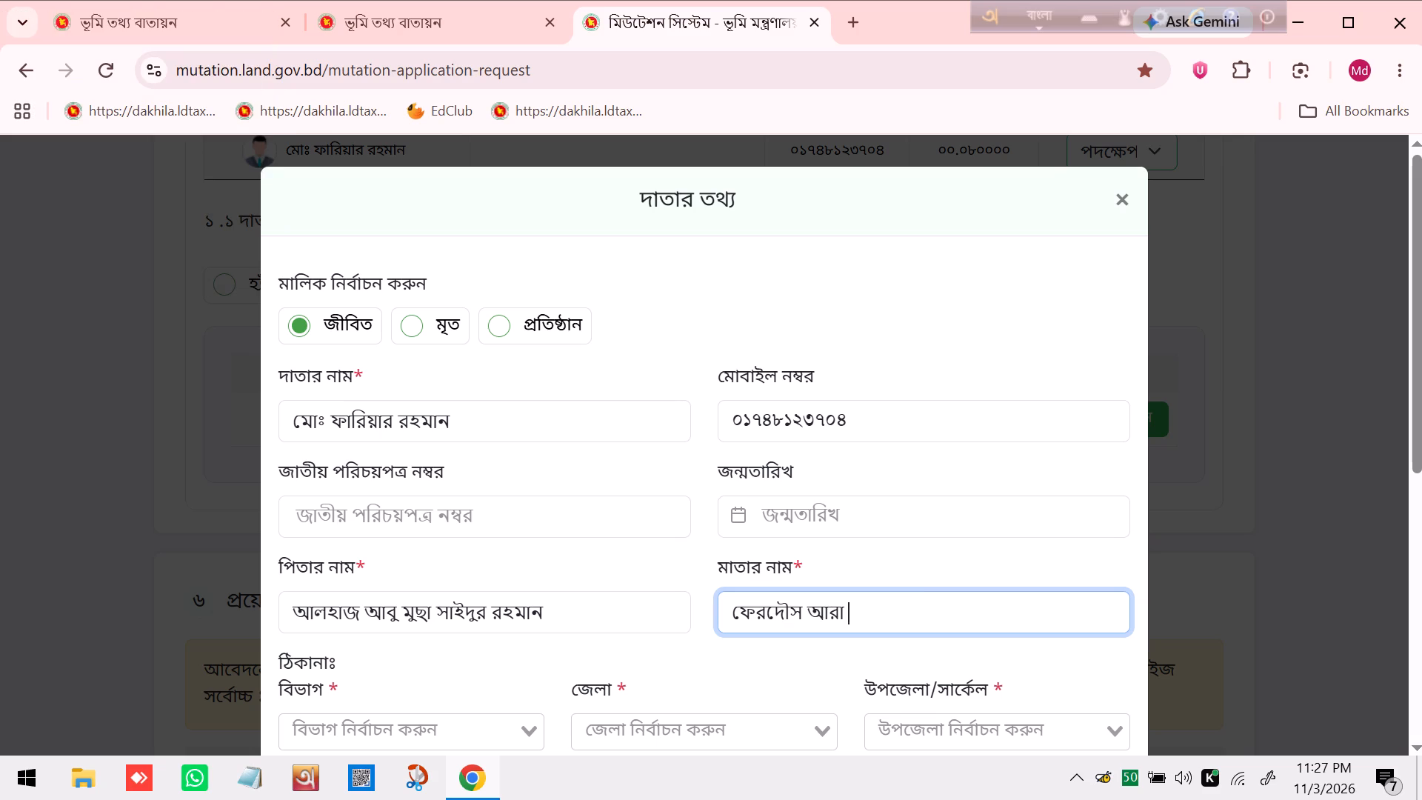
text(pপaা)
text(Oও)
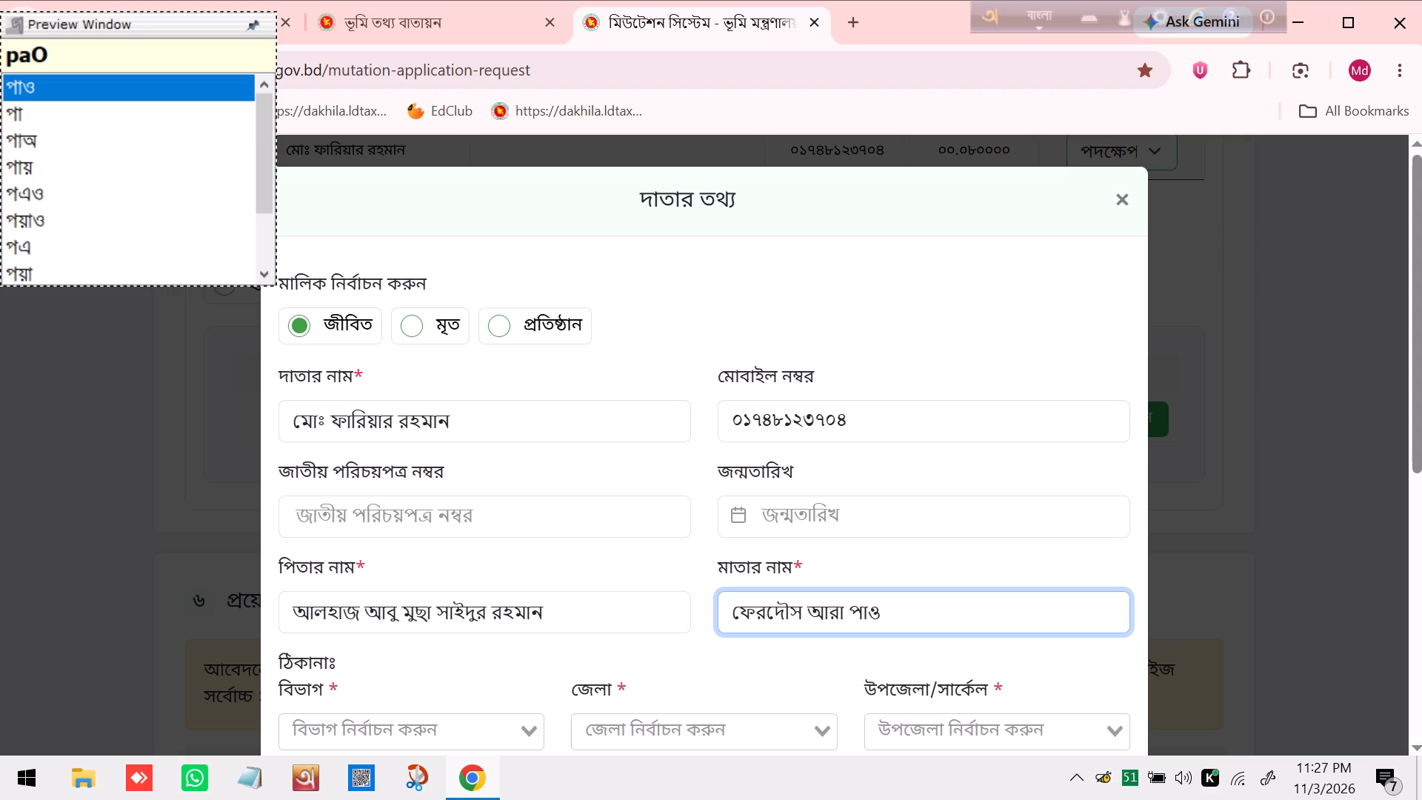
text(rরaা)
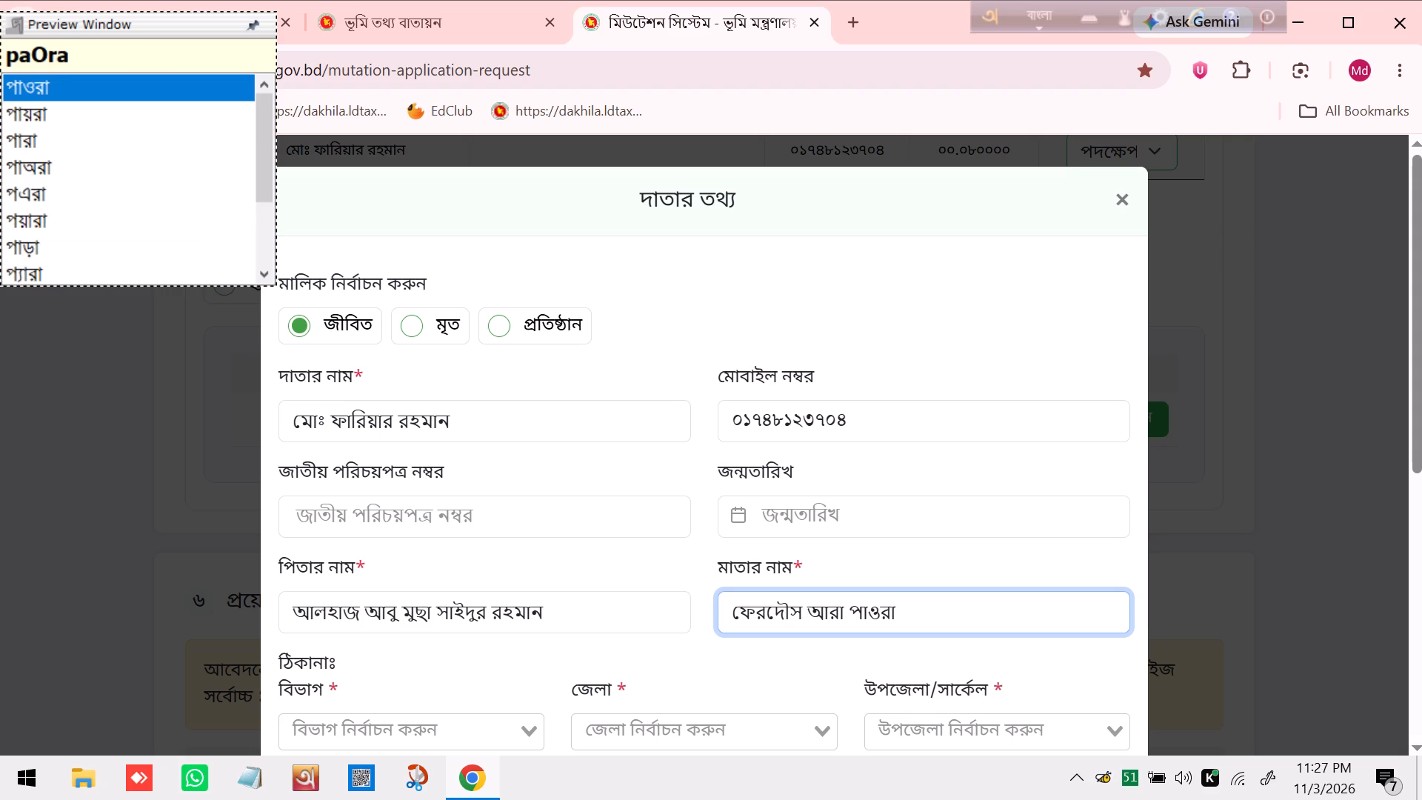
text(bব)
Set the donor's division to রংপুর, district to নীলফামারী and upazila/circle to ডোমার.
scroll(761, 647, down, 1)
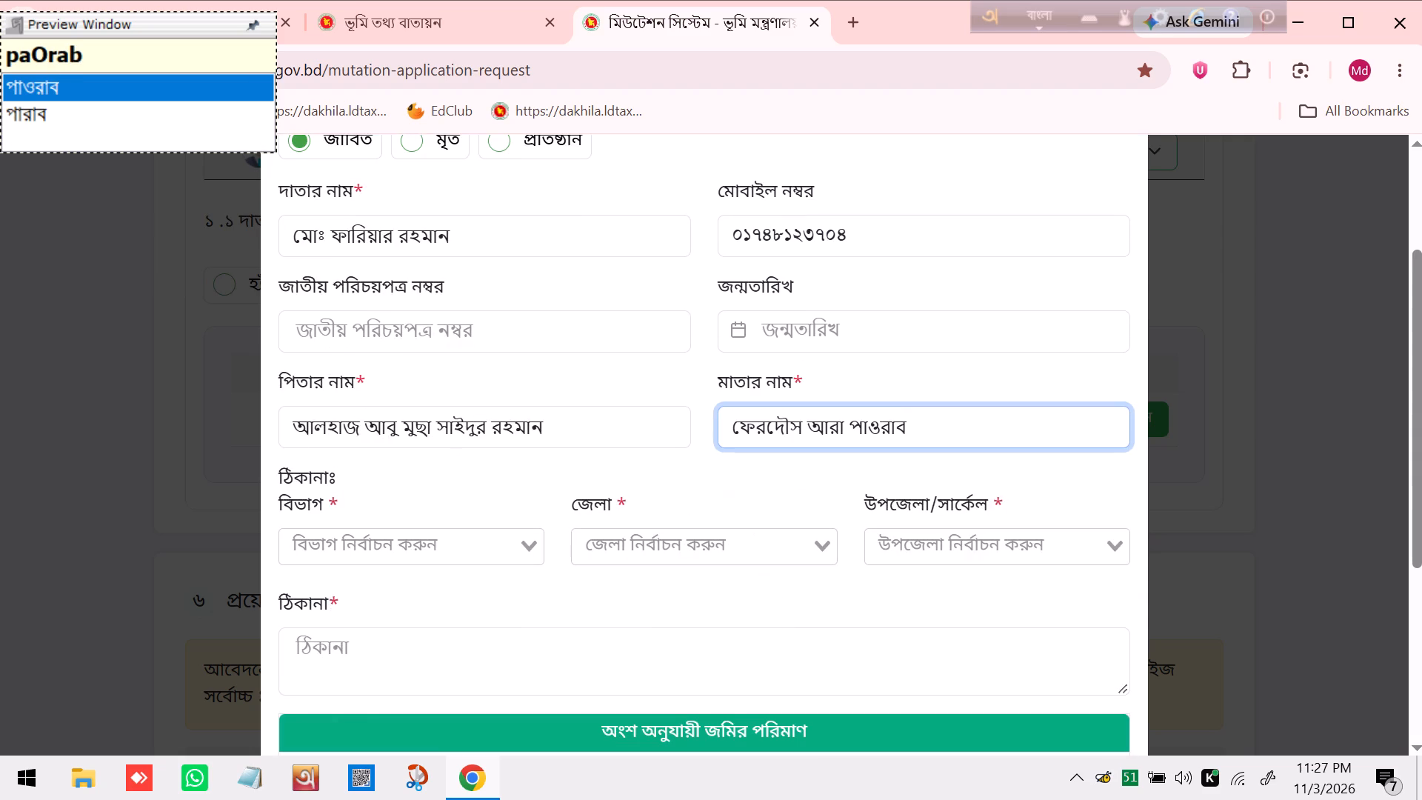
click(449, 547)
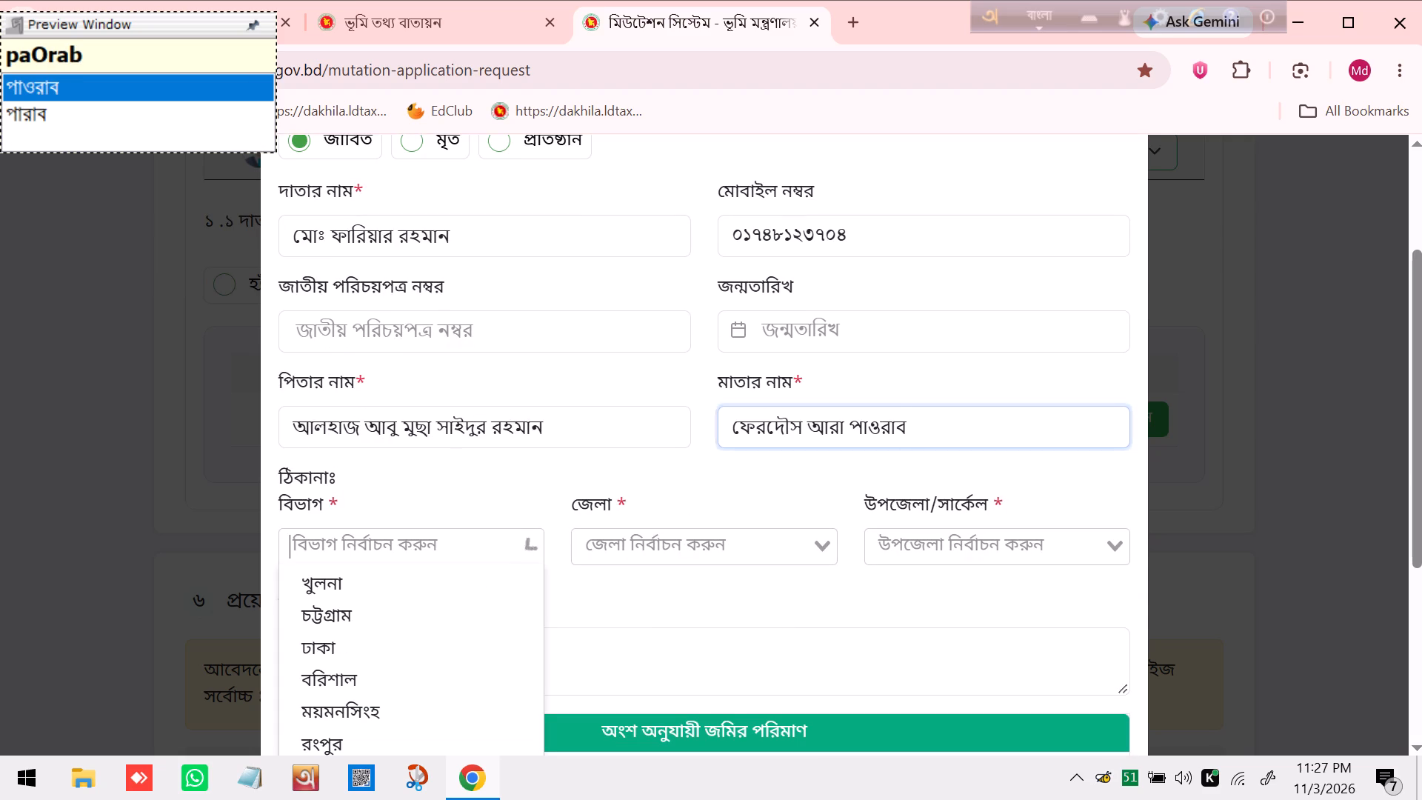
click(338, 733)
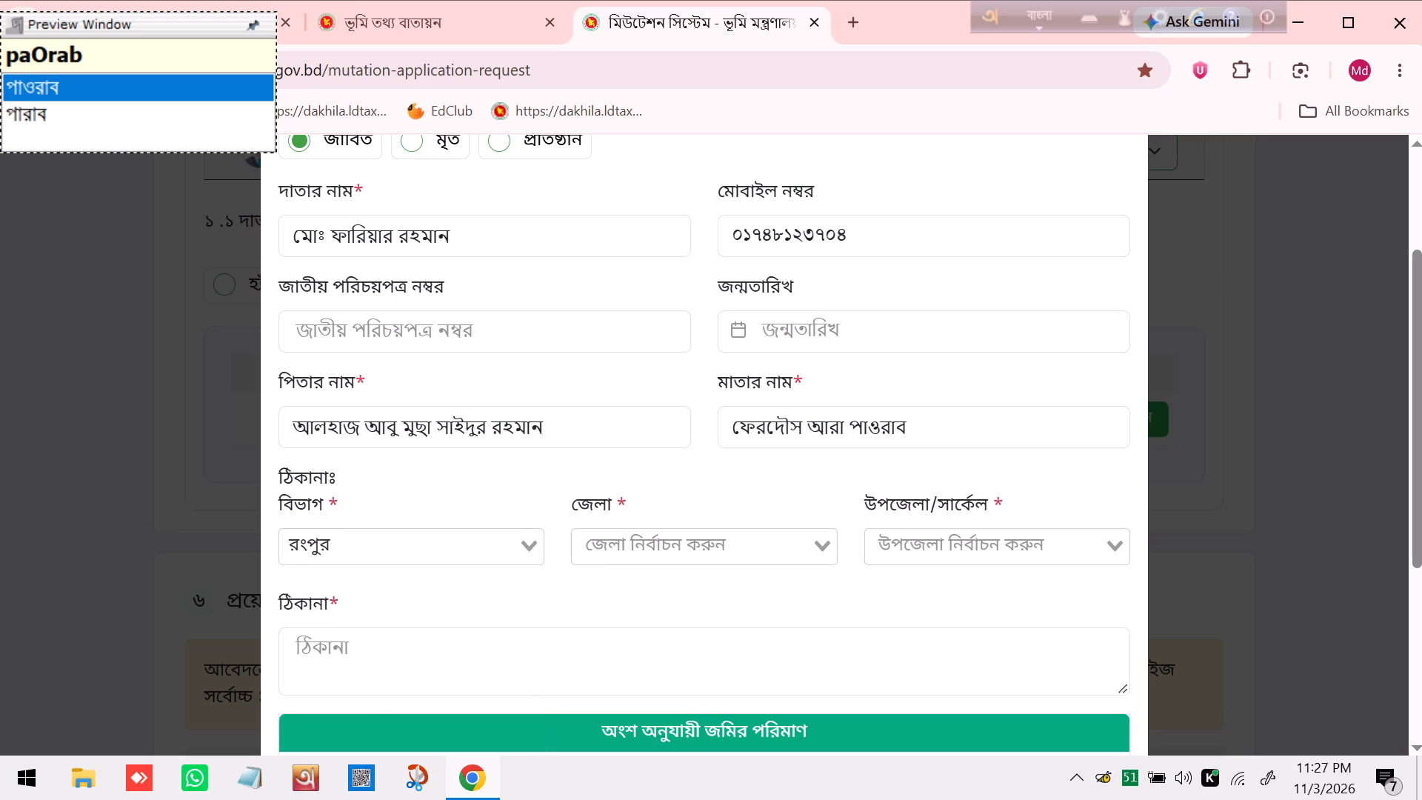
click(630, 547)
click(631, 683)
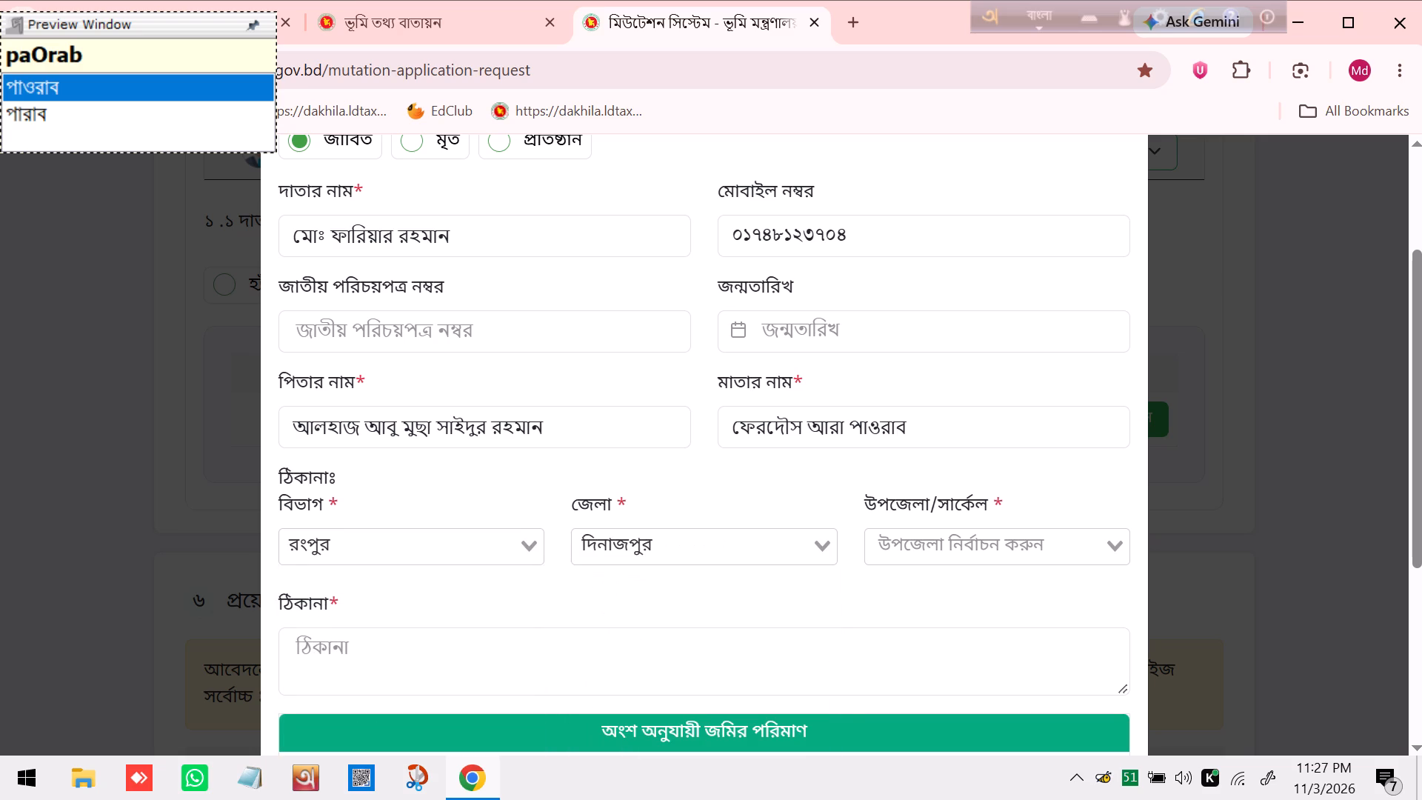
click(647, 546)
click(635, 713)
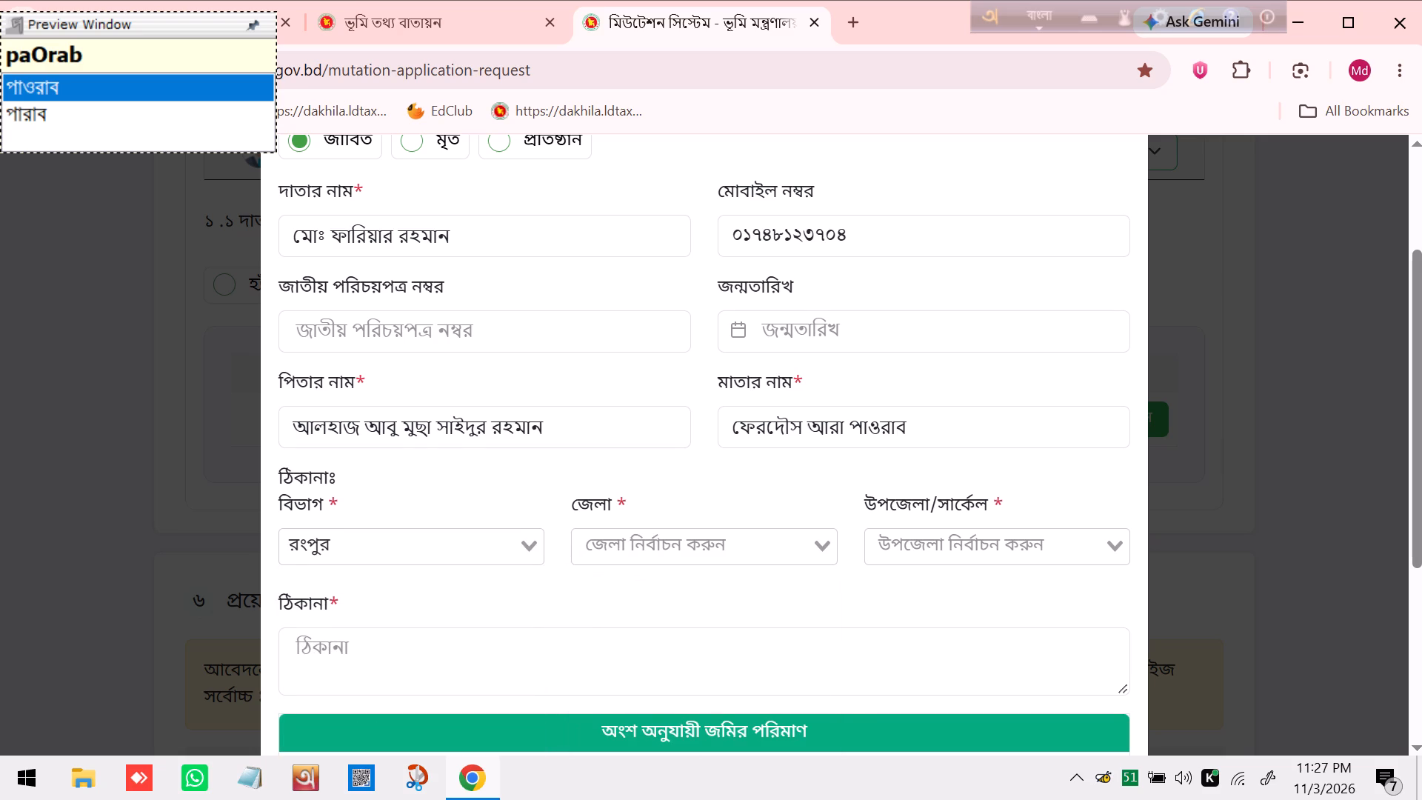
click(921, 550)
click(906, 680)
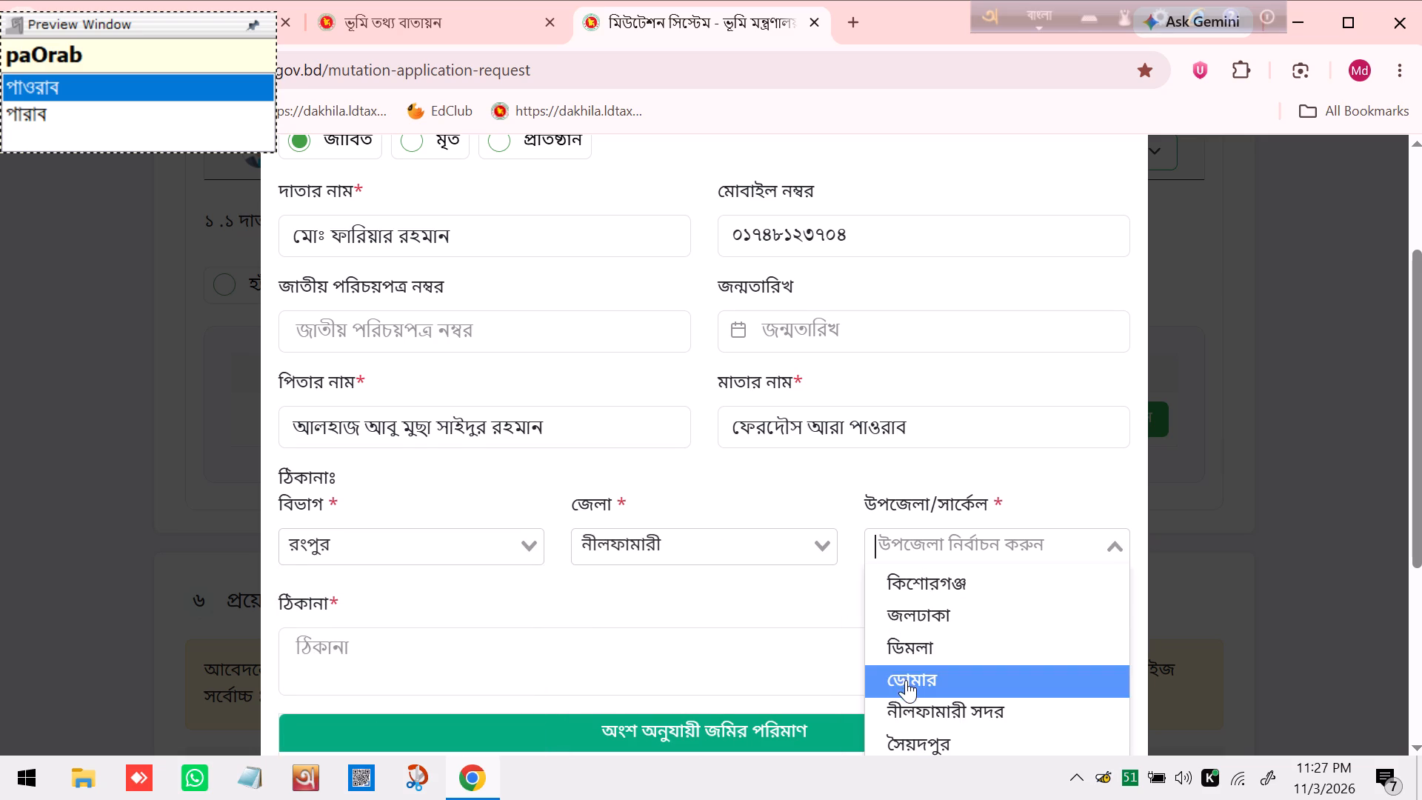
Enter নিজ in the donor's ঠিকানা field.
click(526, 656)
key(Right)
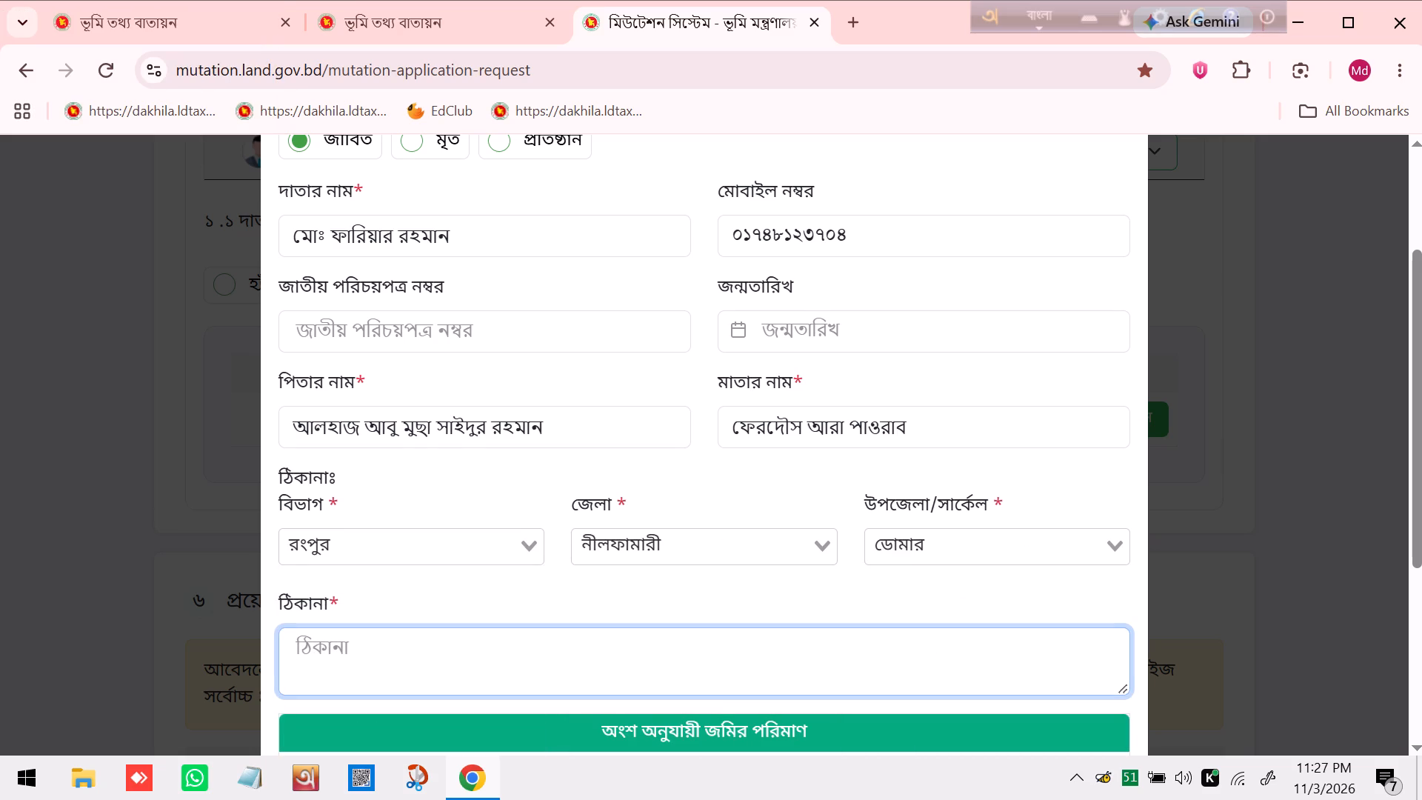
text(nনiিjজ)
Set the donor's land amount to ০৮ শতক, review the entered details and save the donor information.
scroll(581, 630, down, 2)
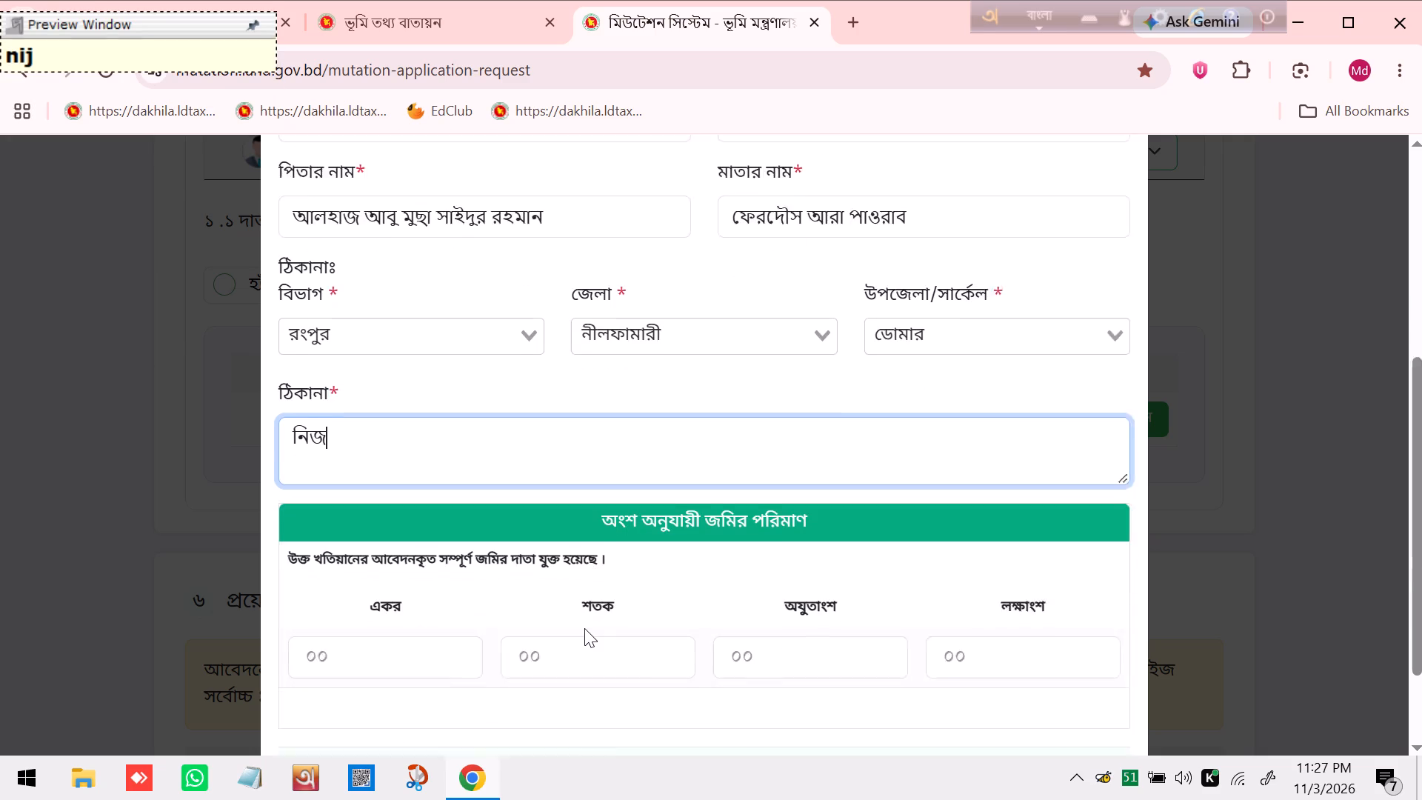
click(547, 542)
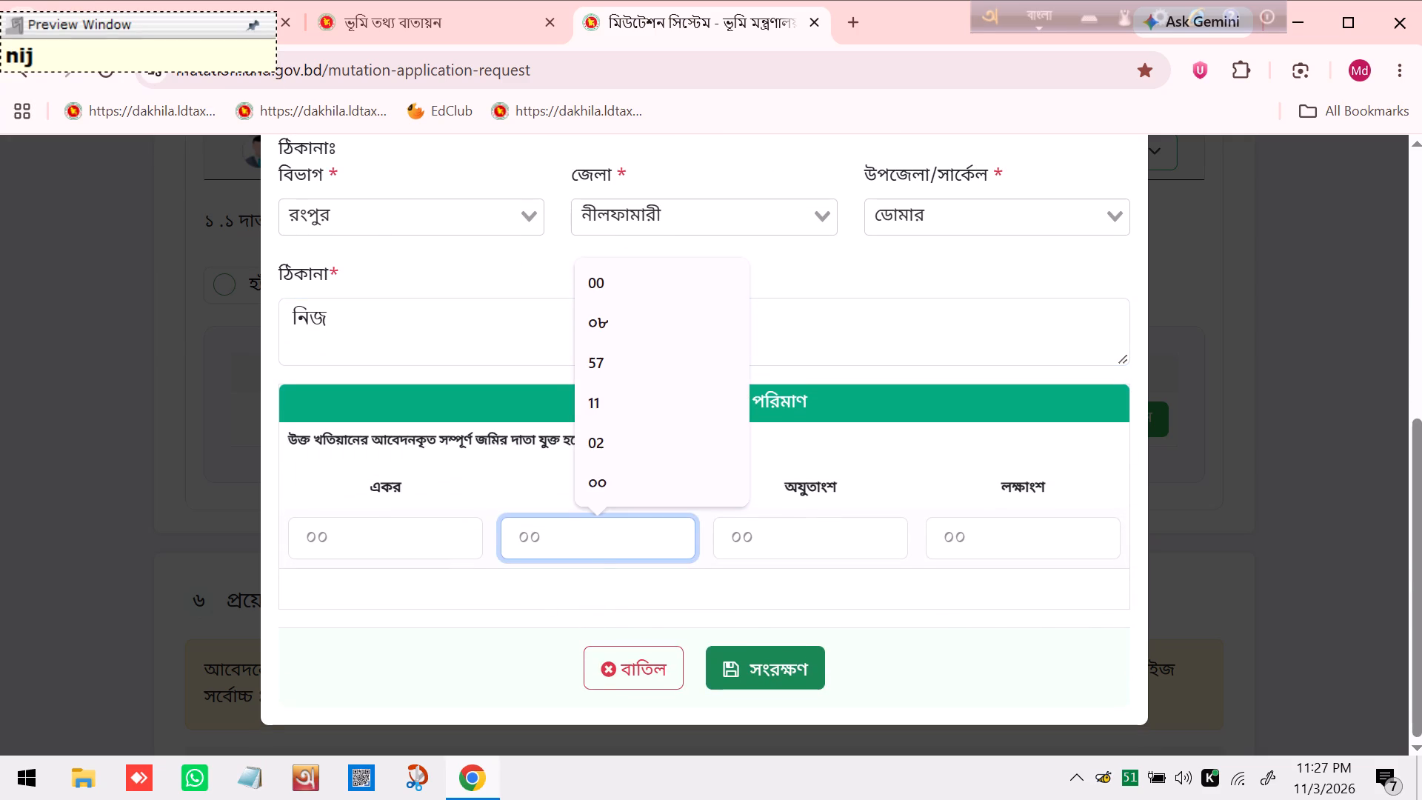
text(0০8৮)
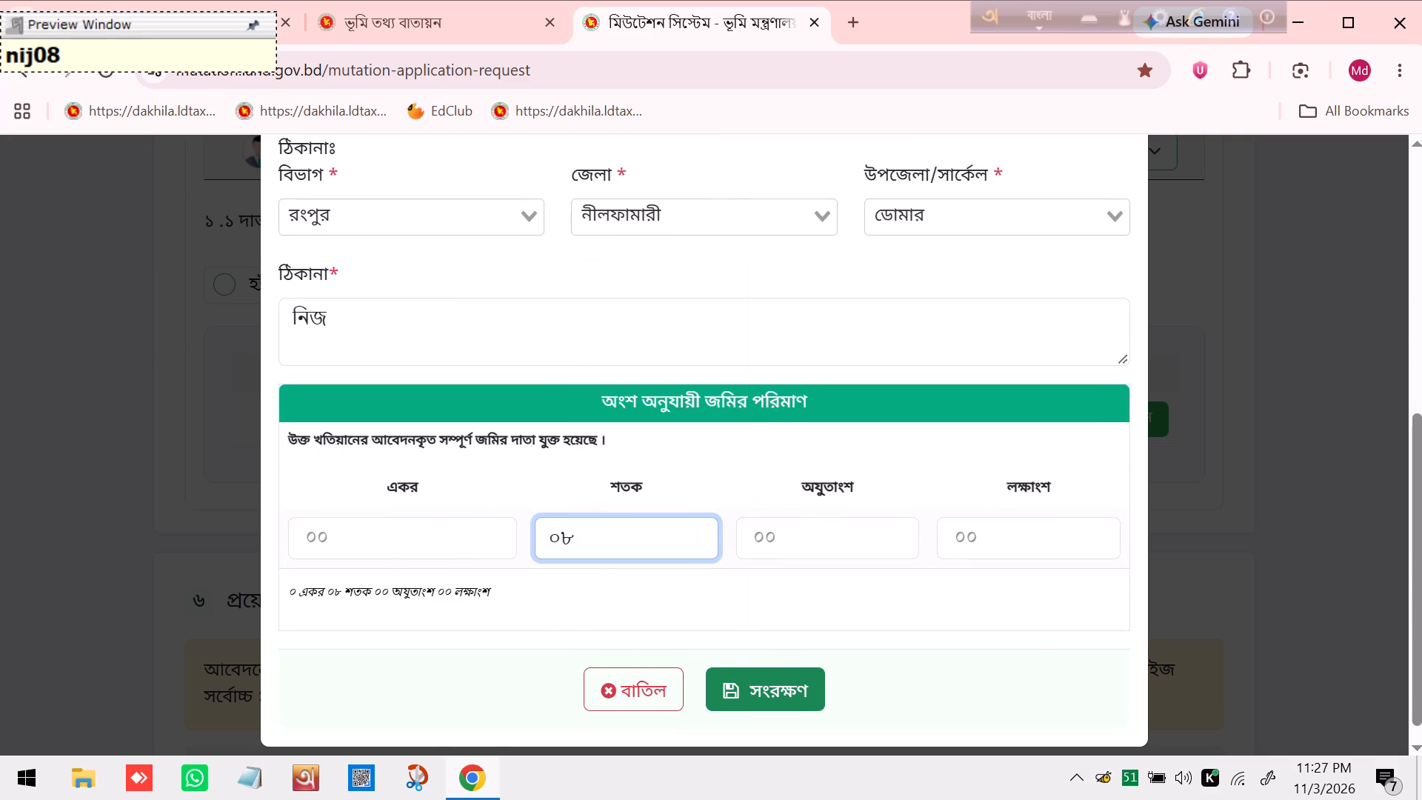
scroll(807, 561, up, 3)
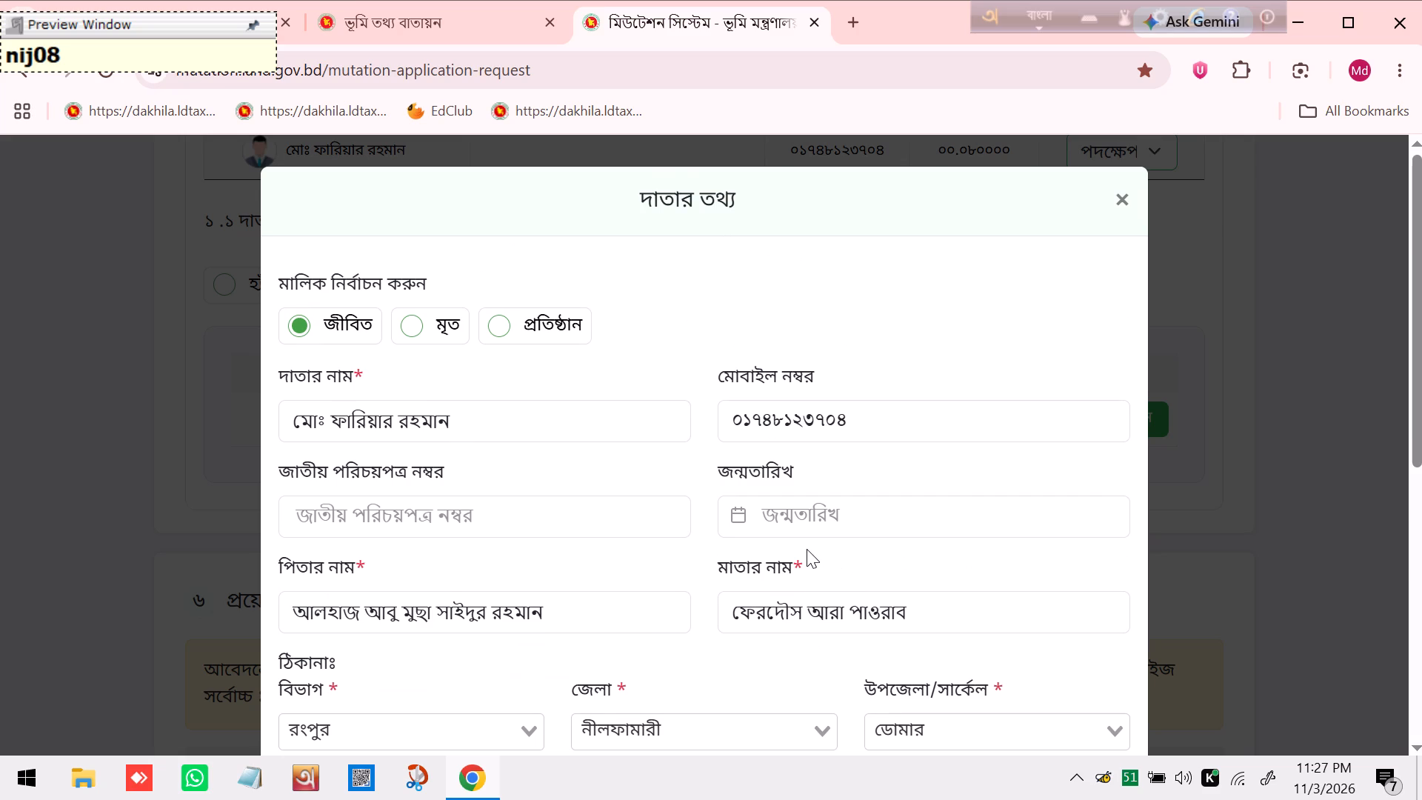
scroll(807, 549, down, 5)
click(768, 663)
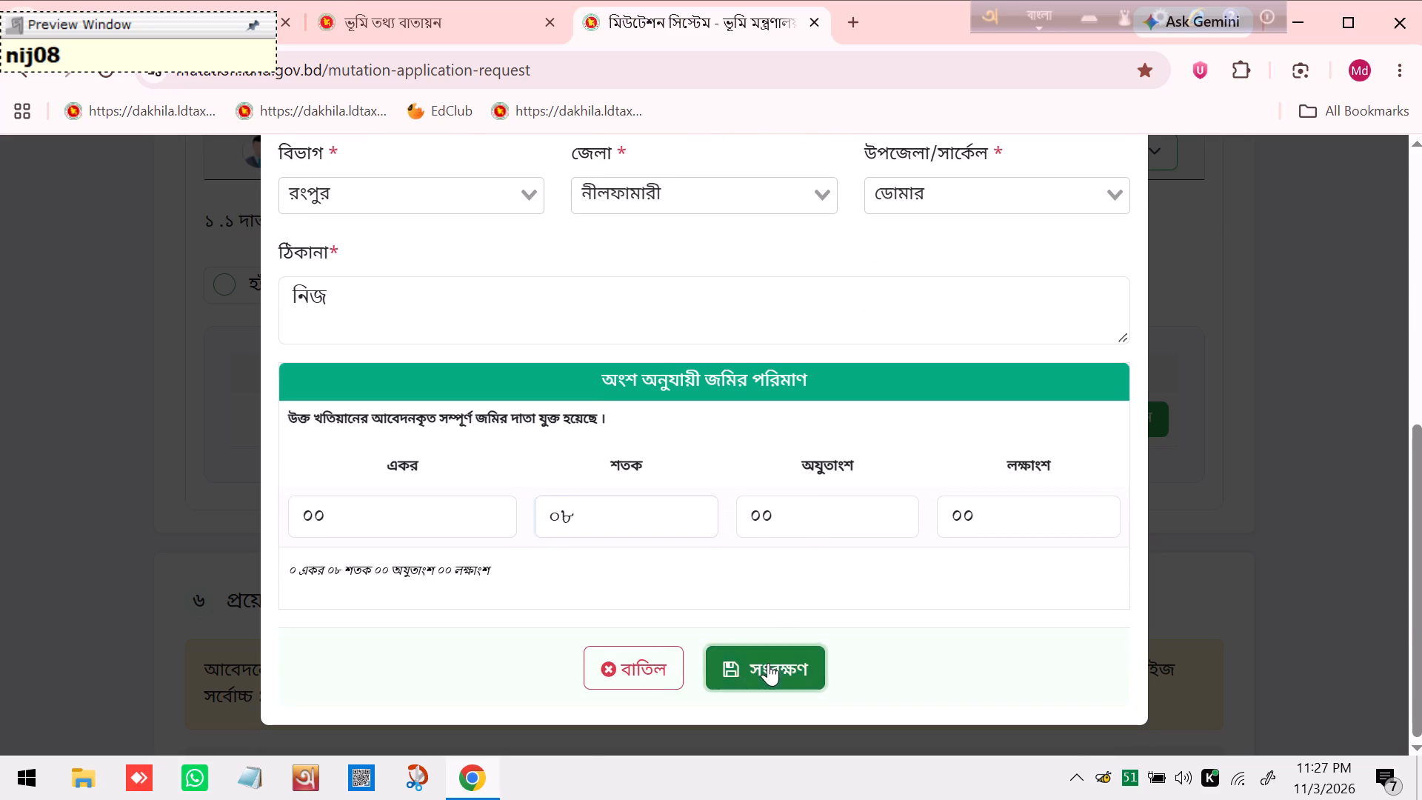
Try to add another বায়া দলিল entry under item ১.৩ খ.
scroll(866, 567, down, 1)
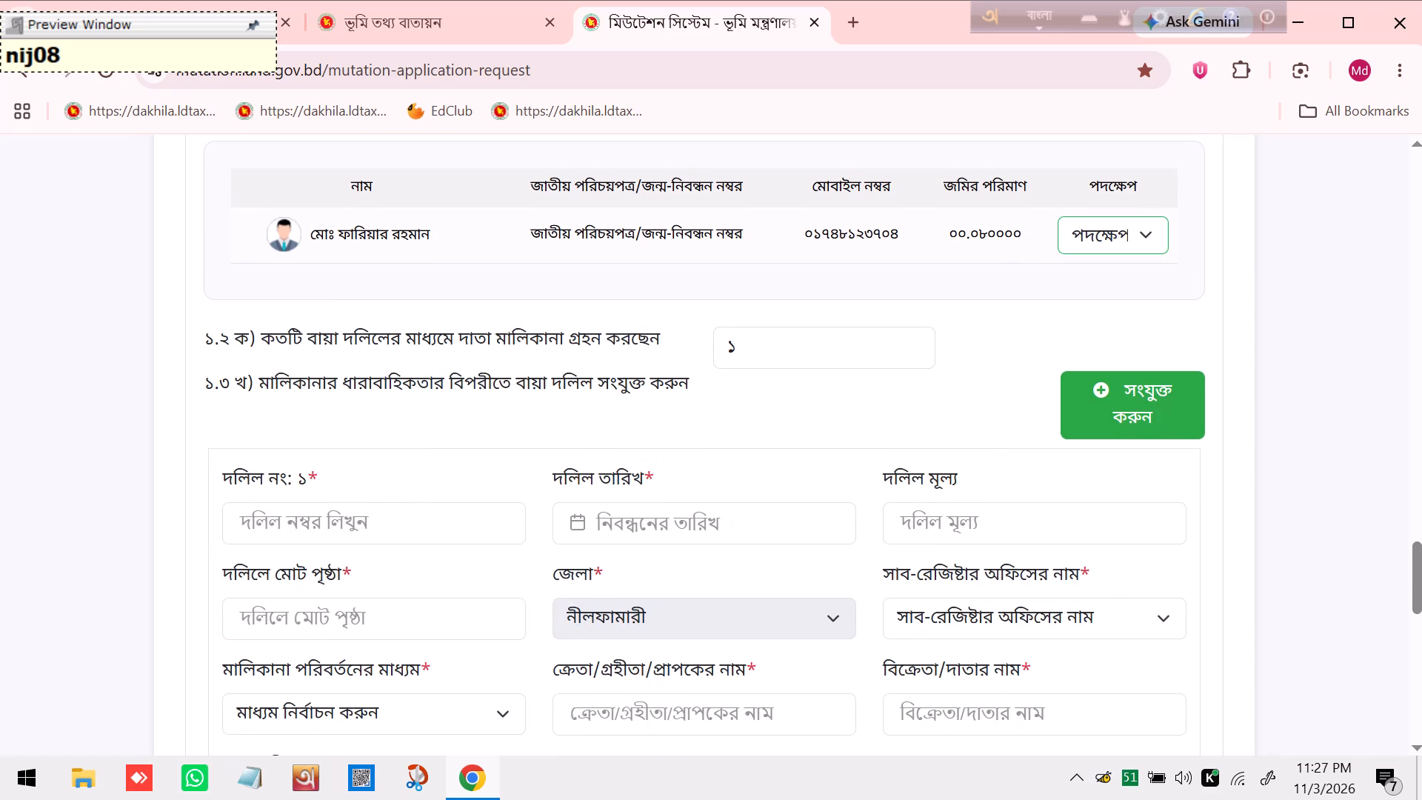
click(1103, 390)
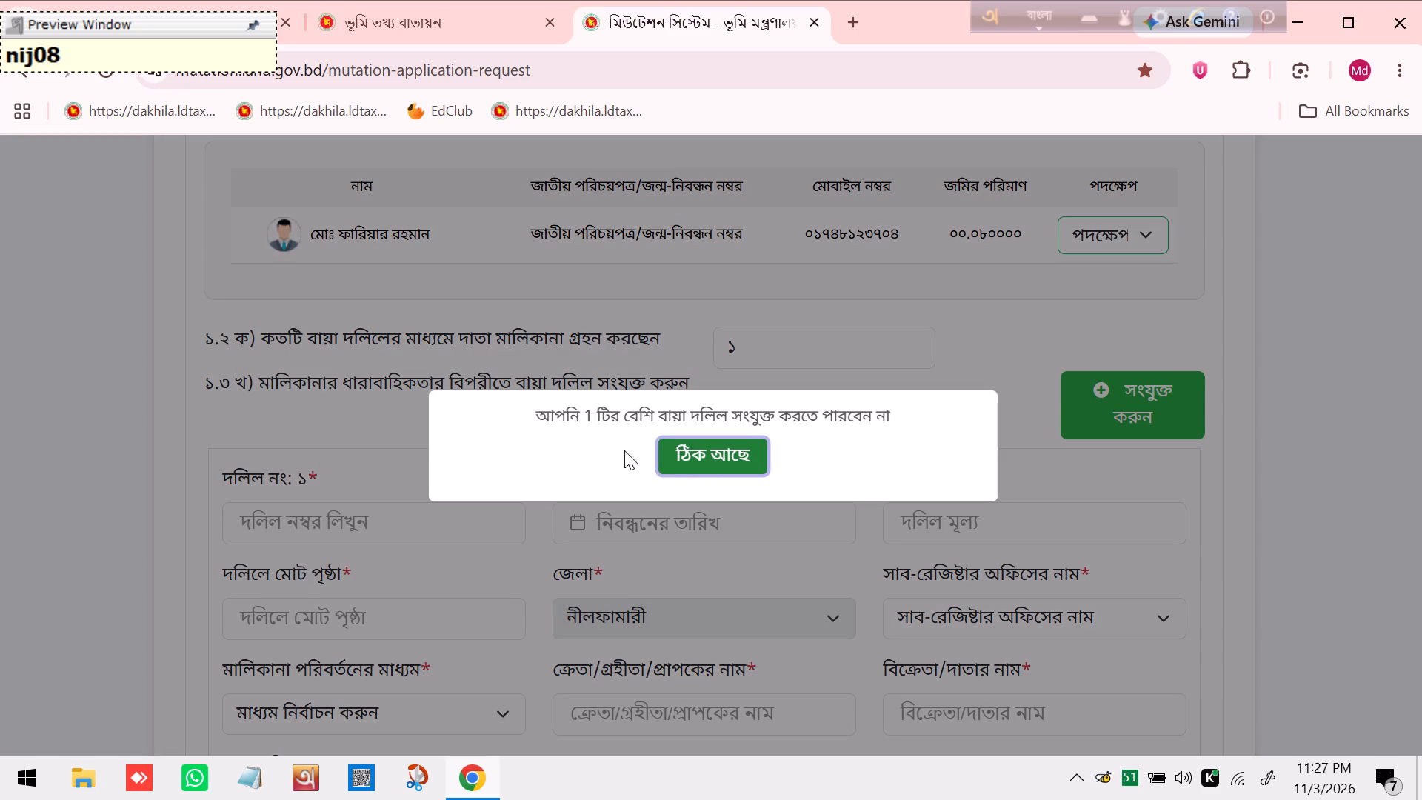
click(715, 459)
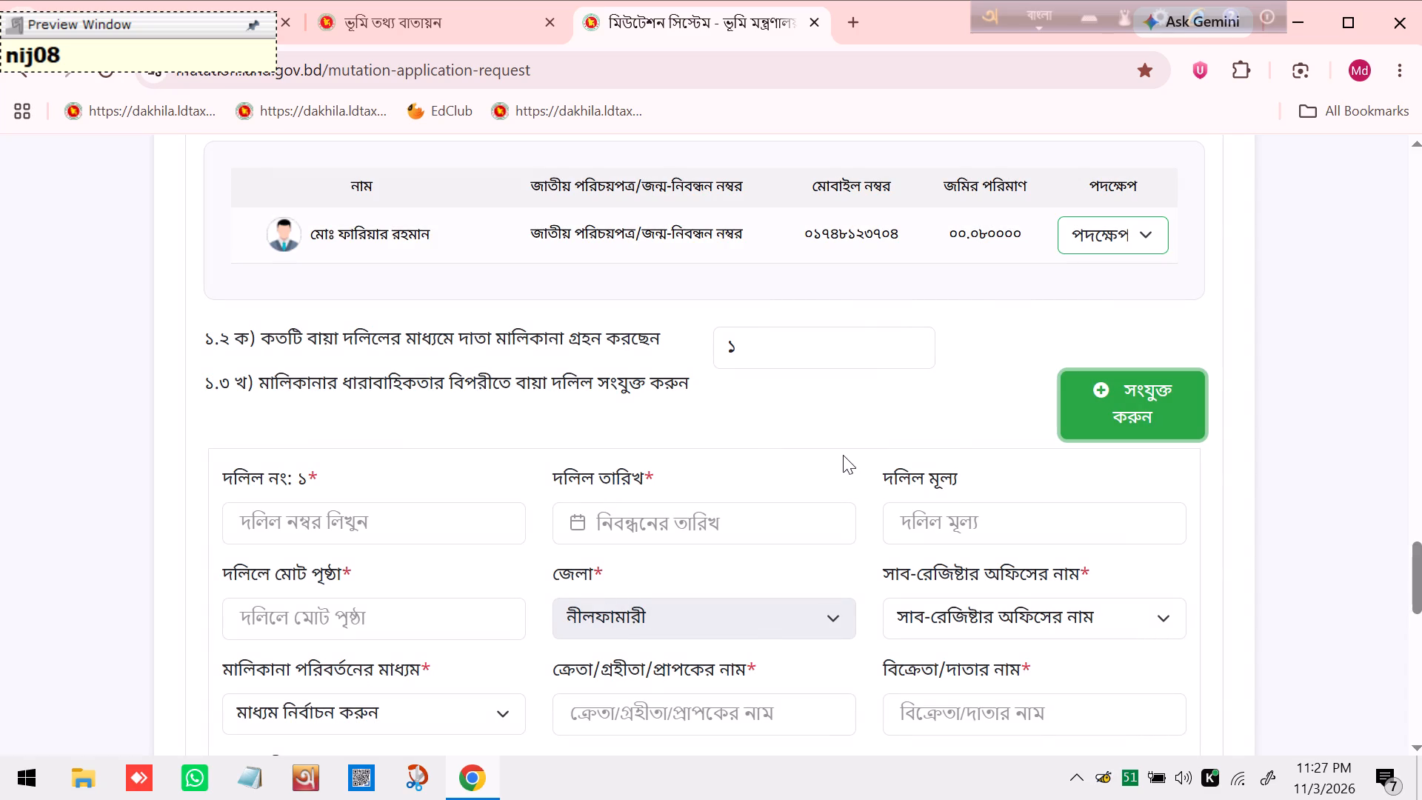
Edit the recorded owner's donor entry under item ১, replace the মাতার নাম with the correct mother's name and save the record.
scroll(784, 441, down, 1)
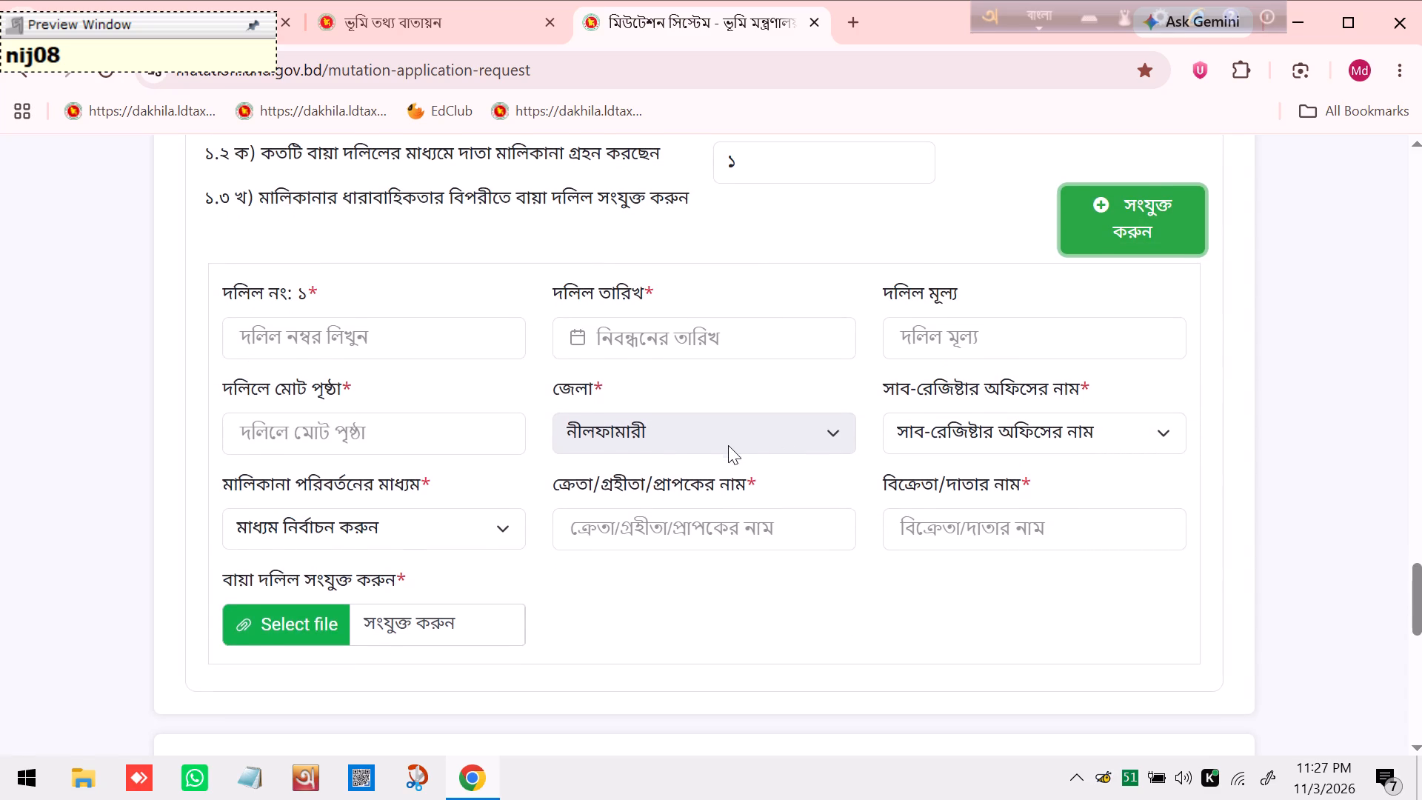
scroll(728, 445, up, 2)
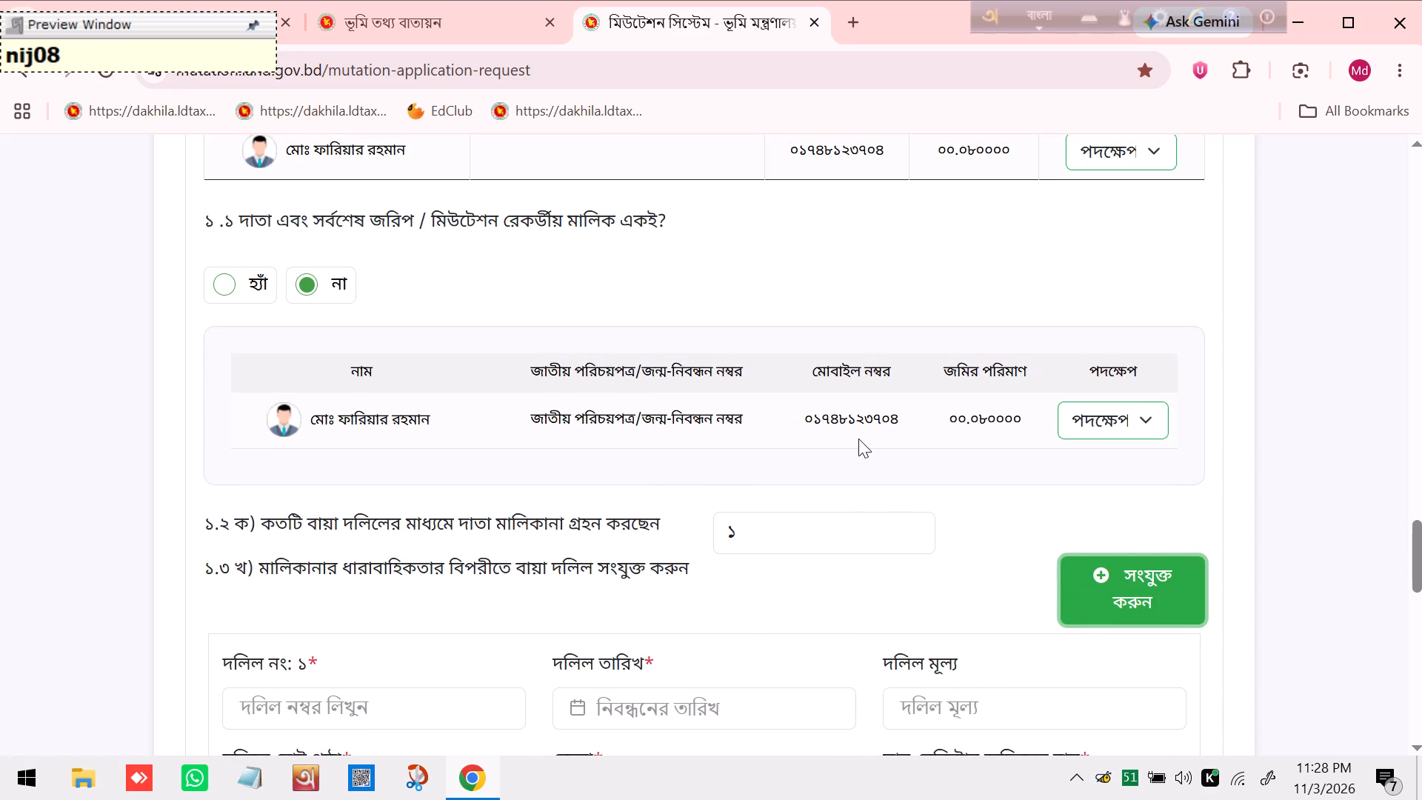
scroll(858, 439, up, 1)
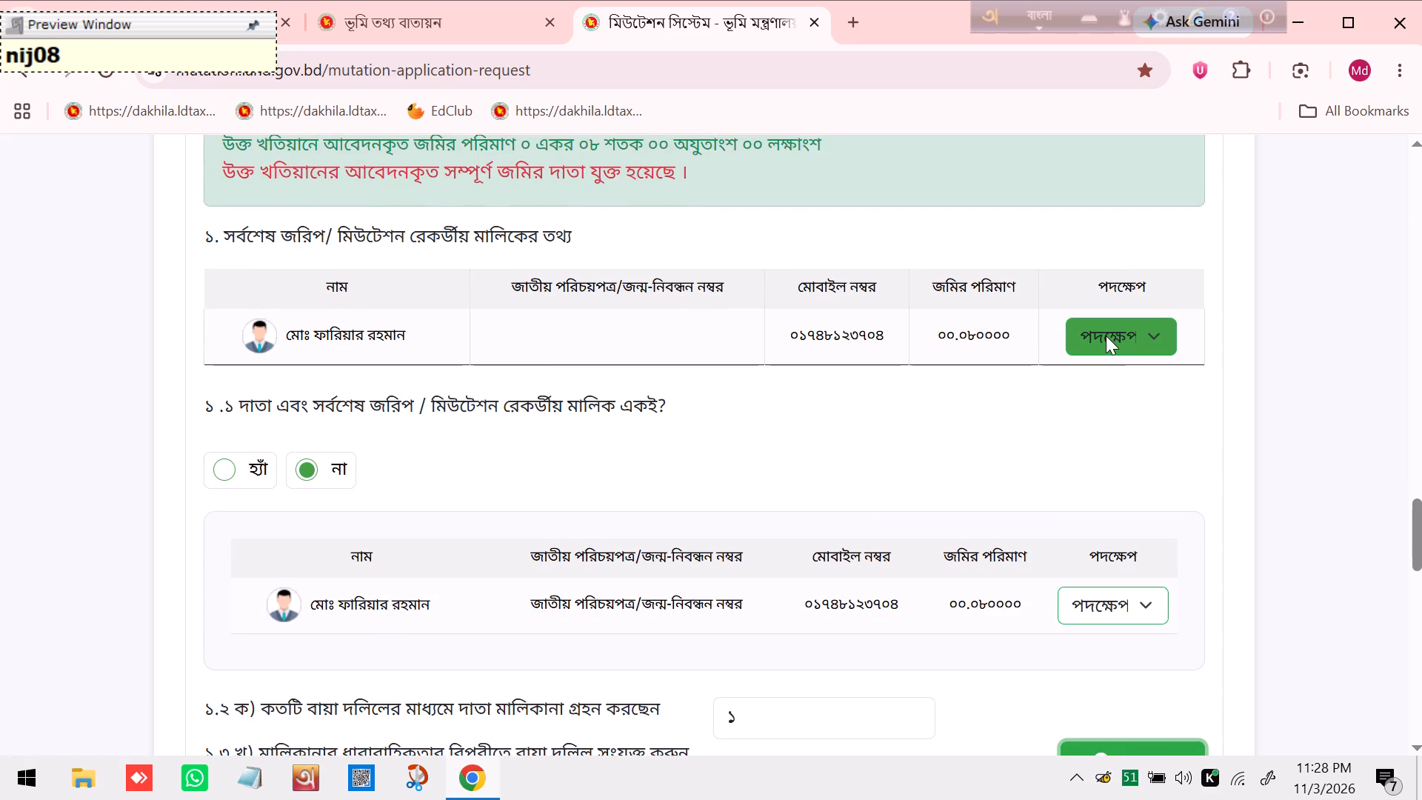
click(1106, 336)
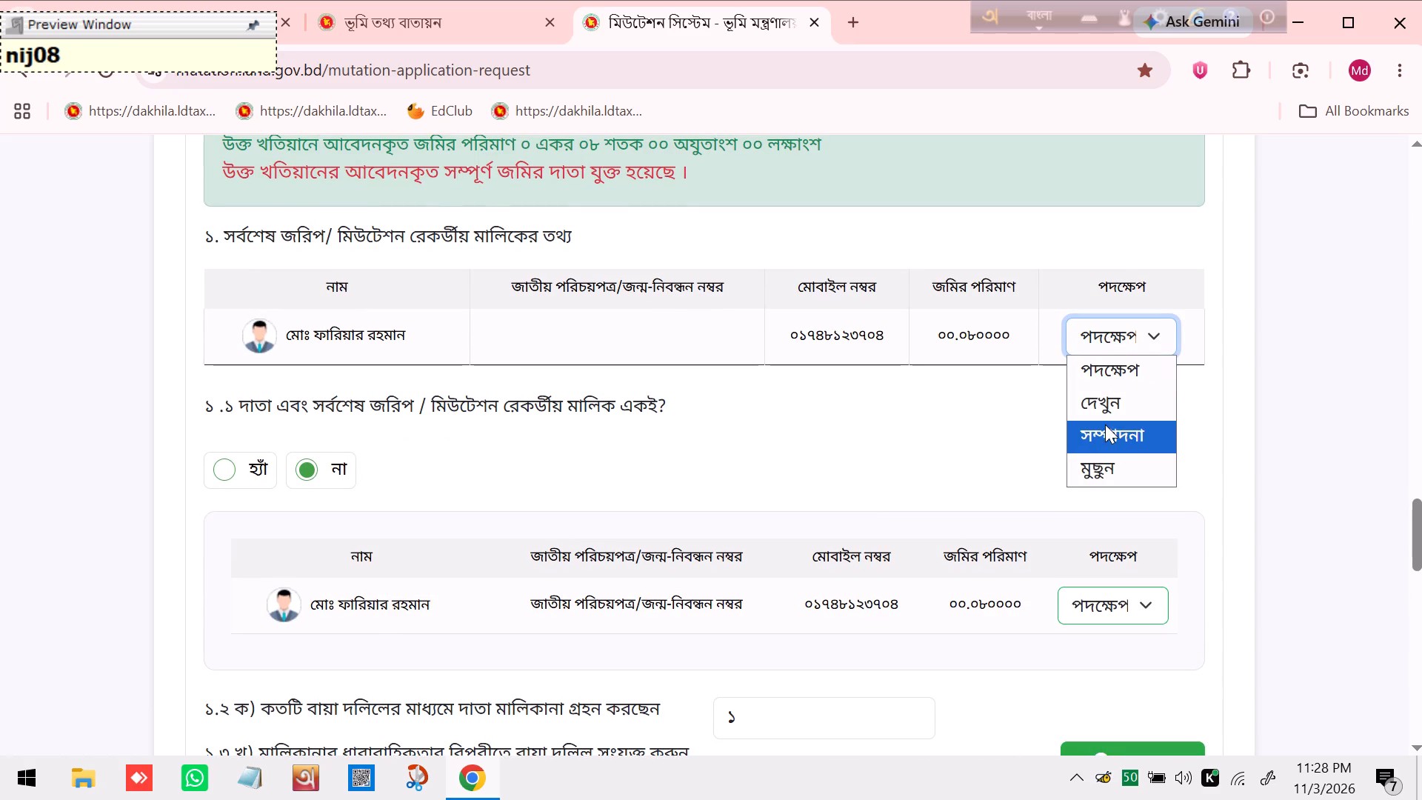
click(1102, 431)
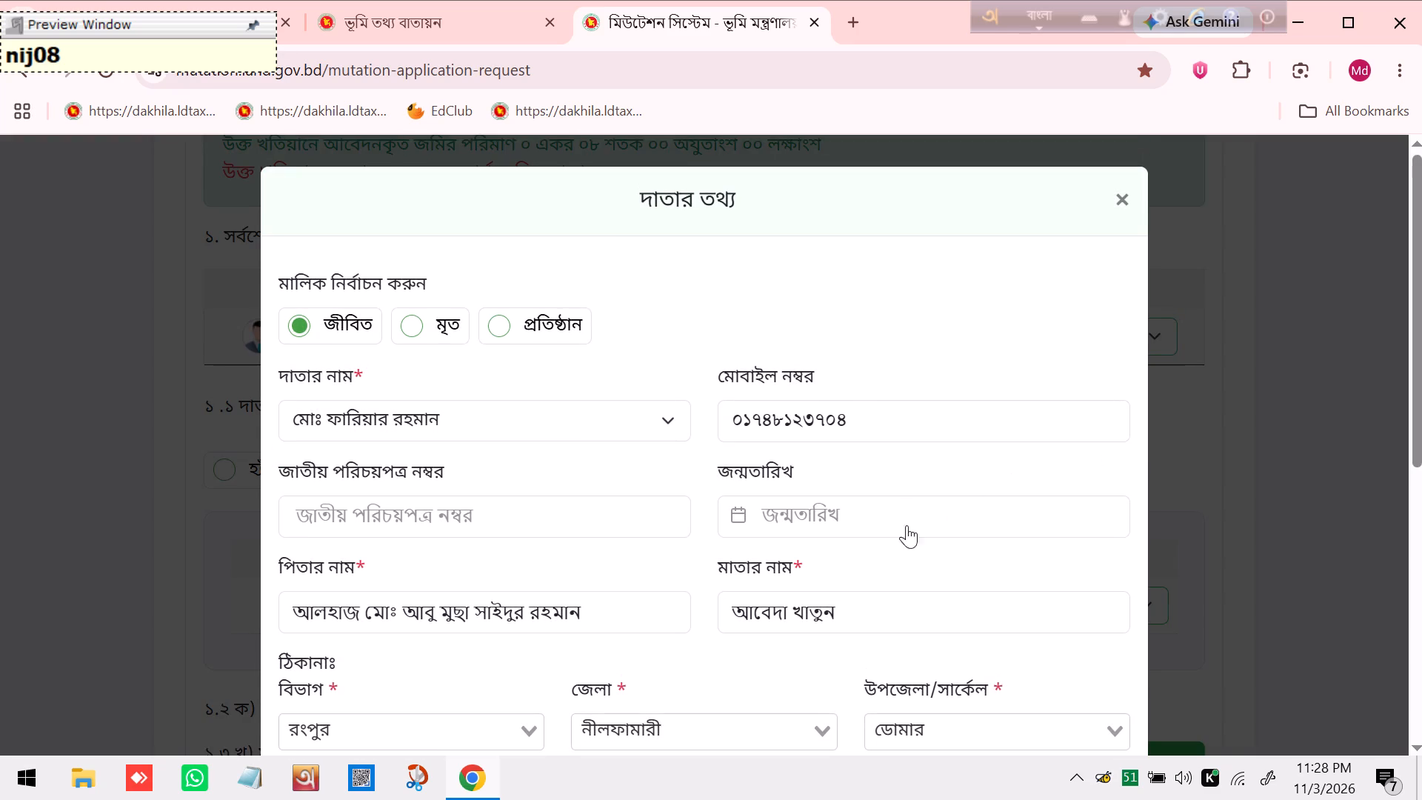
click(859, 608)
key(BackSpace)
key(BackSpace)
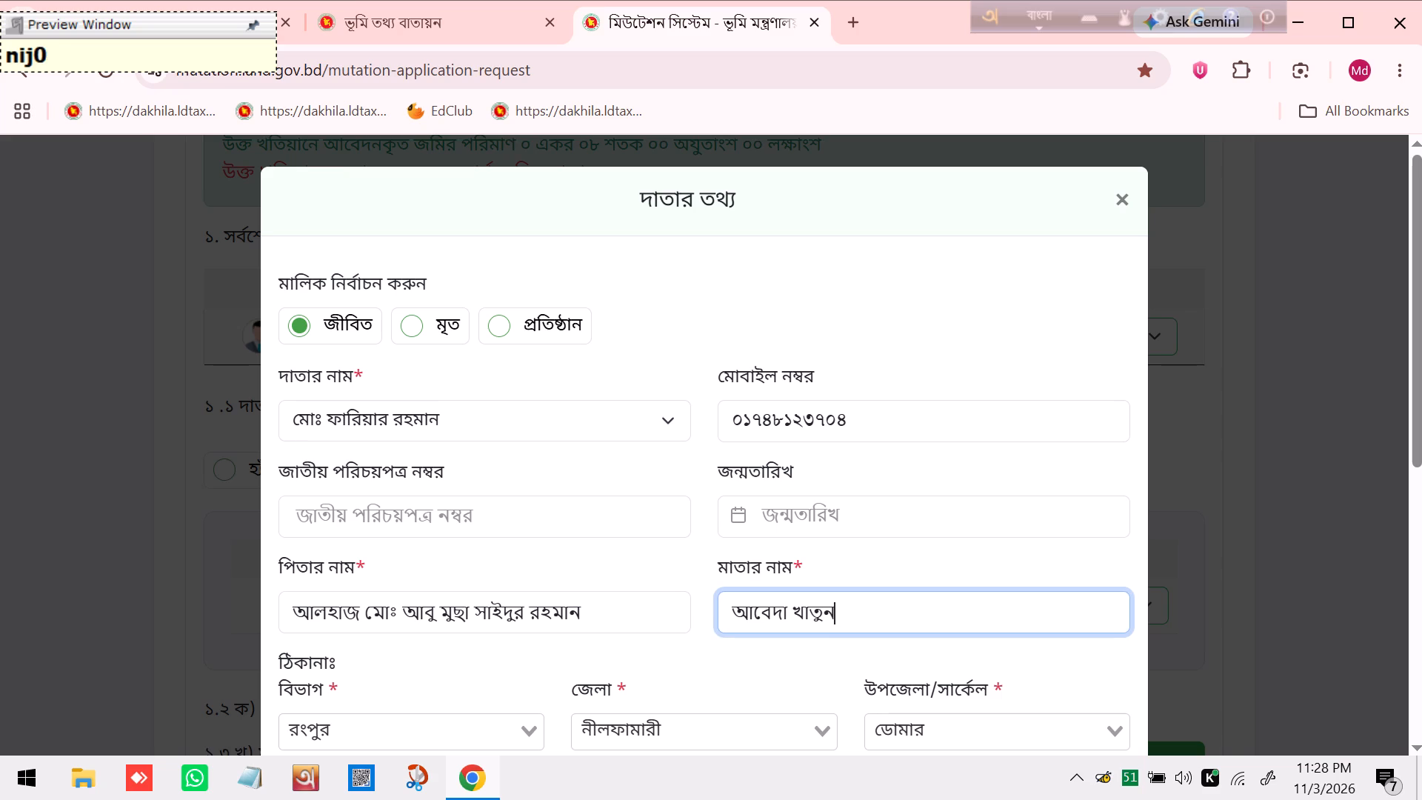
key(BackSpace)
key(BackSpace)
key(BackSpace)
key(BackSpace)
key(BackSpace)
key(BackSpace)
key(BackSpace)
key(BackSpace)
key(BackSpace)
key(BackSpace)
key(BackSpace)
key(BackSpace)
key(BackSpace)
key(BackSpace)
key(BackSpace)
key(BackSpace)
key(BackSpace)
key(BackSpace)
key(BackSpace)
key(BackSpace)
key(BackSpace)
key(BackSpace)
key(BackSpace)
key(BackSpace)
key(BackSpace)
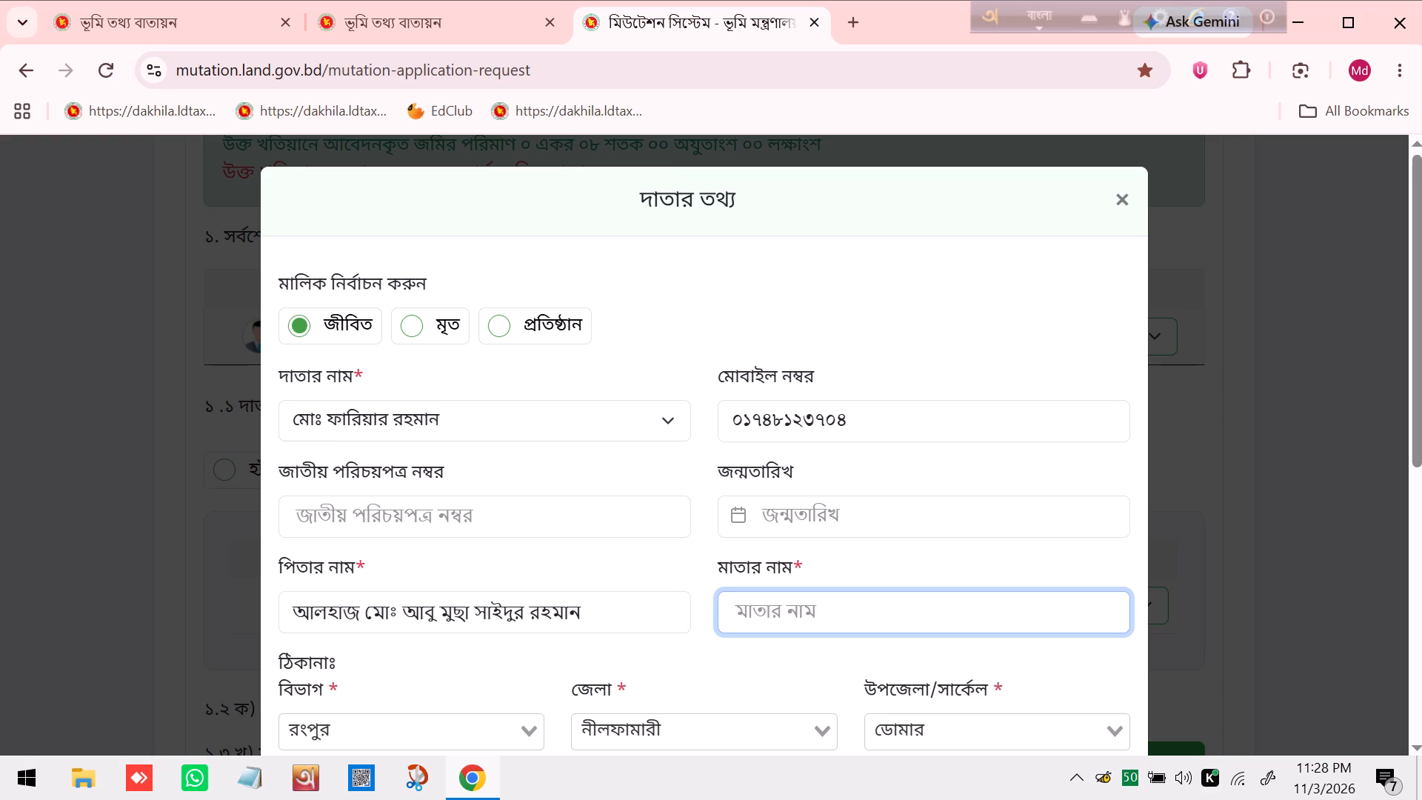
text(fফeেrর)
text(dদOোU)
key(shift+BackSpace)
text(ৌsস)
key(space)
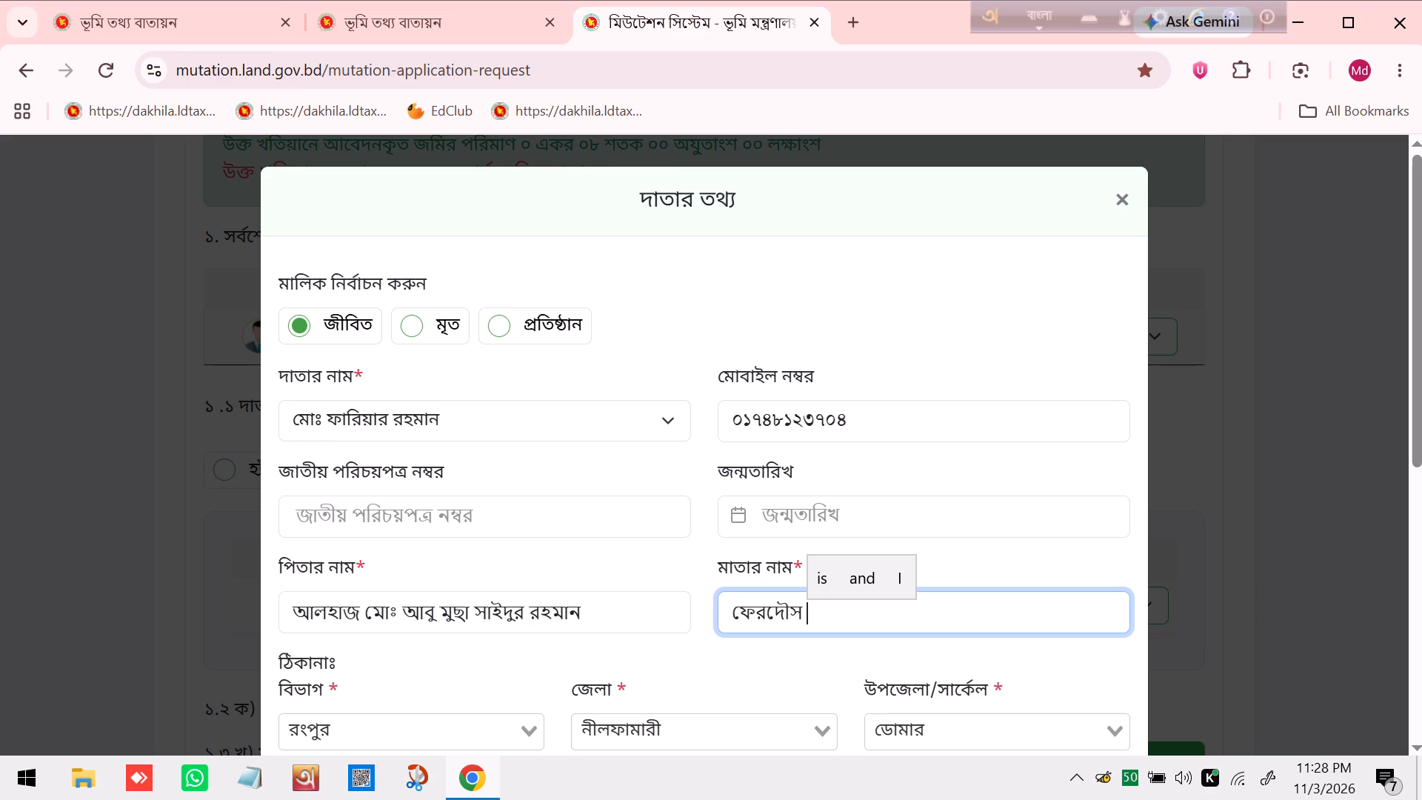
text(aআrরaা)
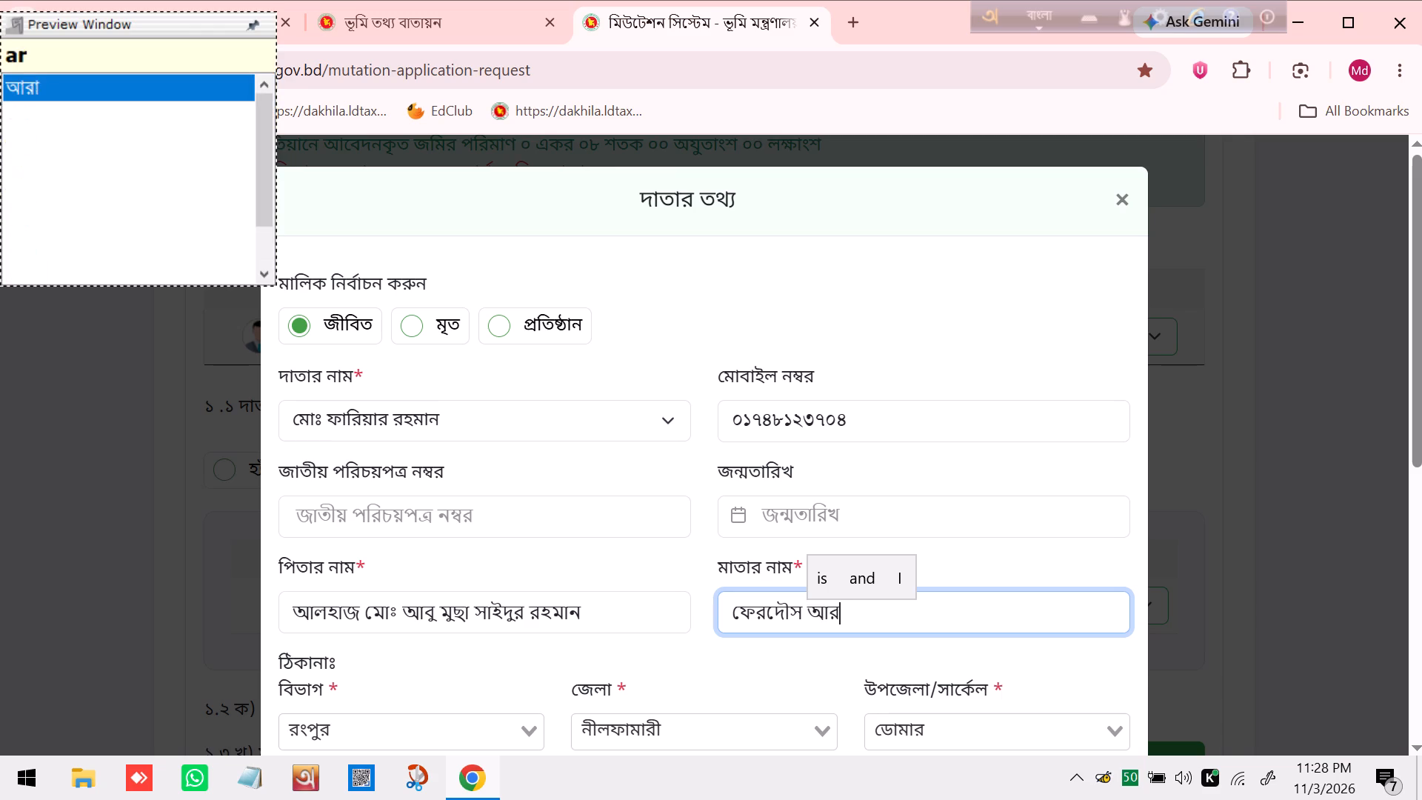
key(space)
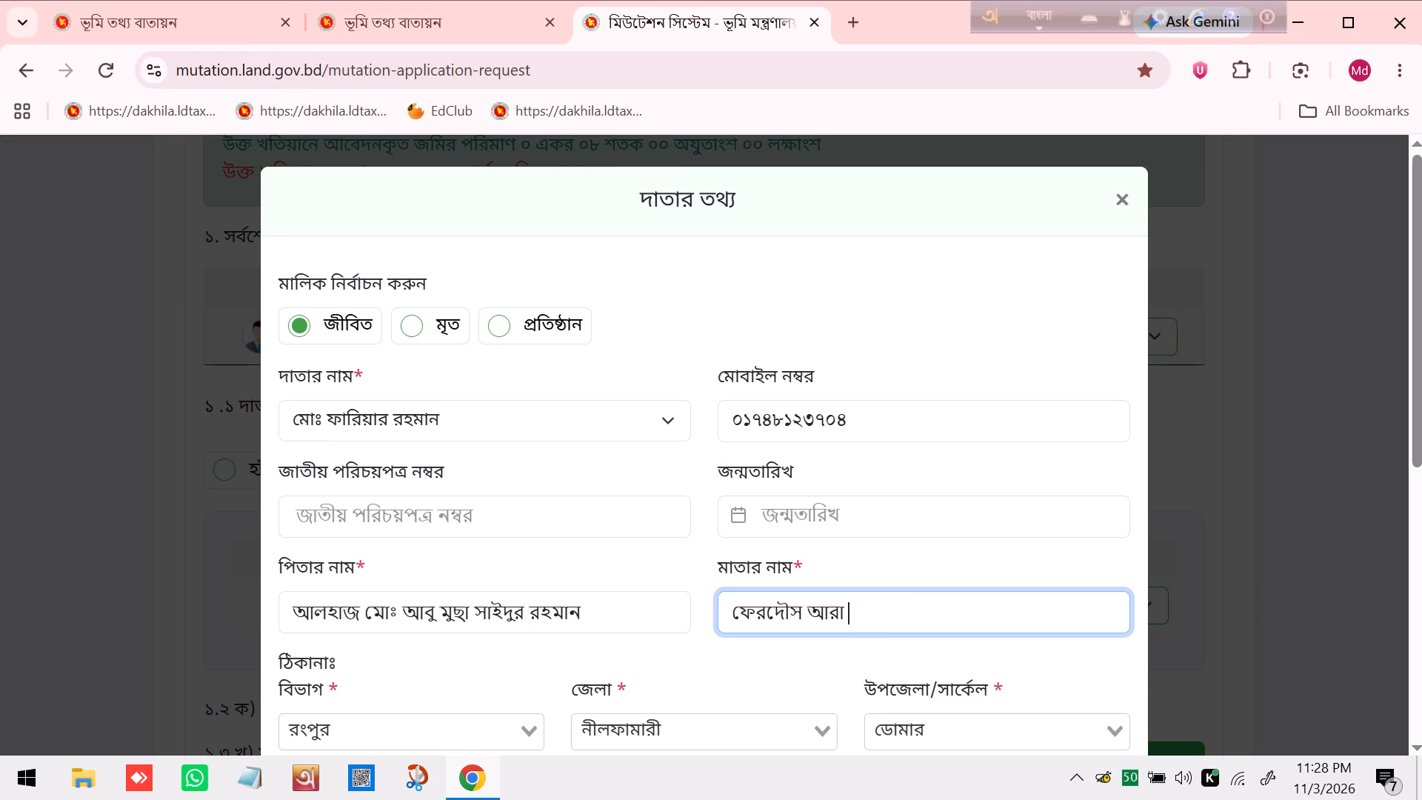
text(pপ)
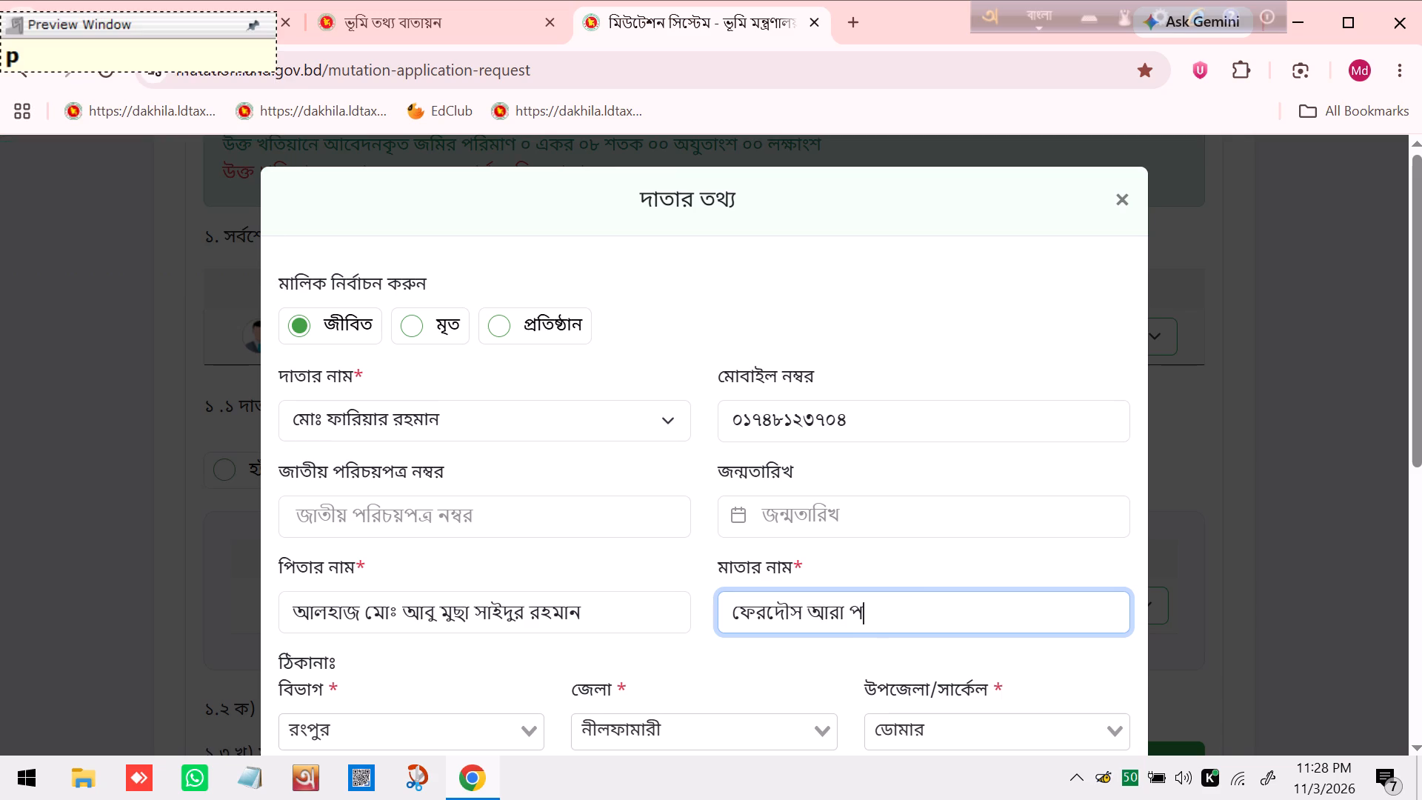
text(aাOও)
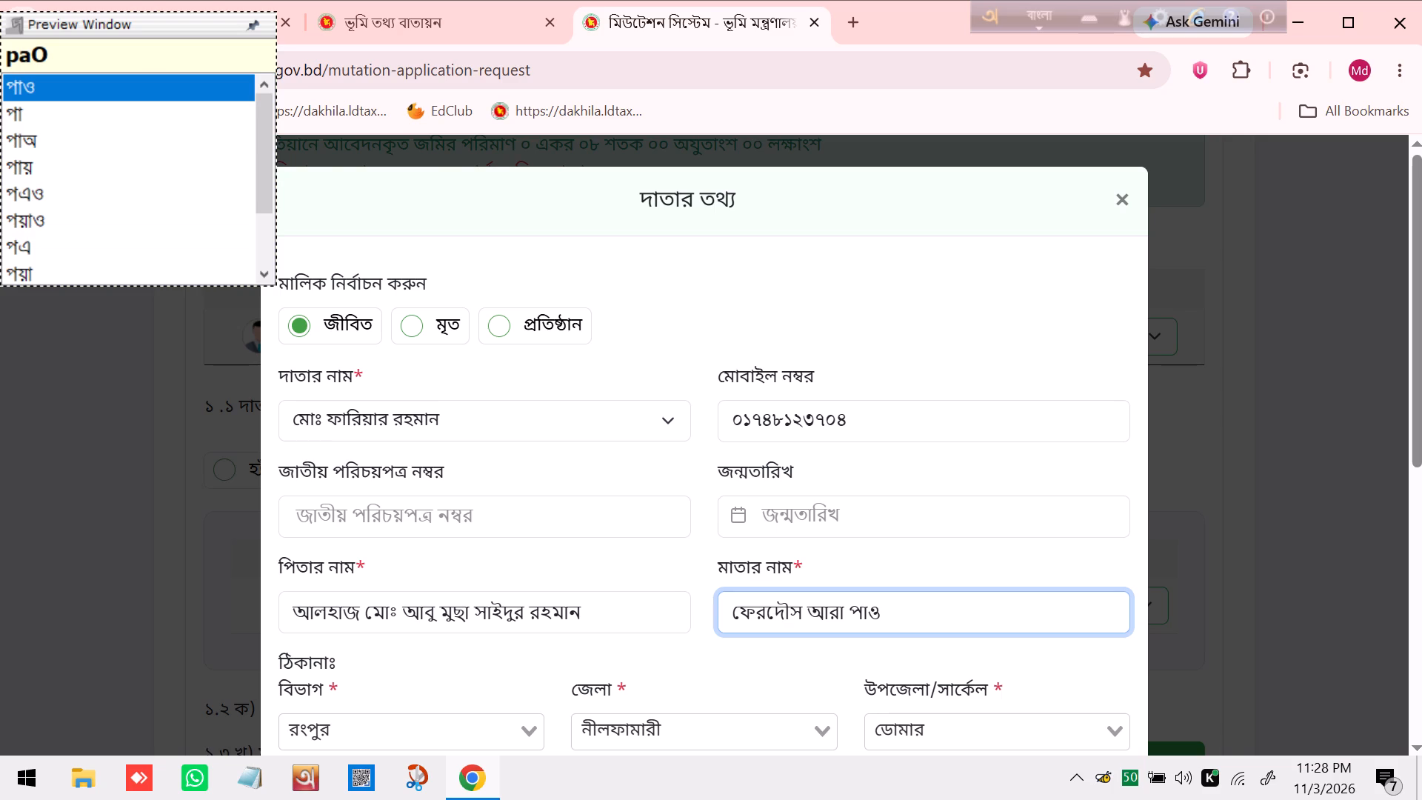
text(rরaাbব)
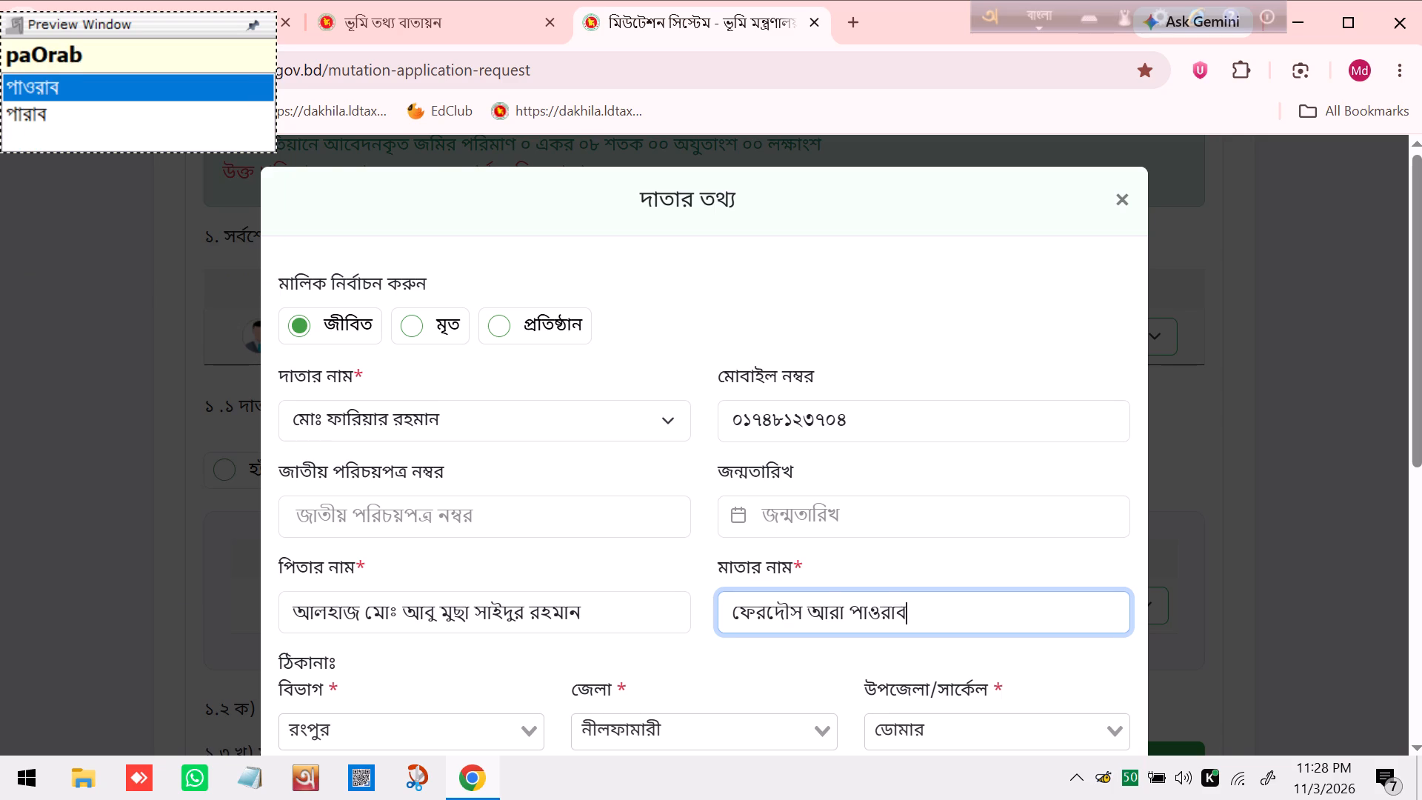
scroll(810, 604, down, 3)
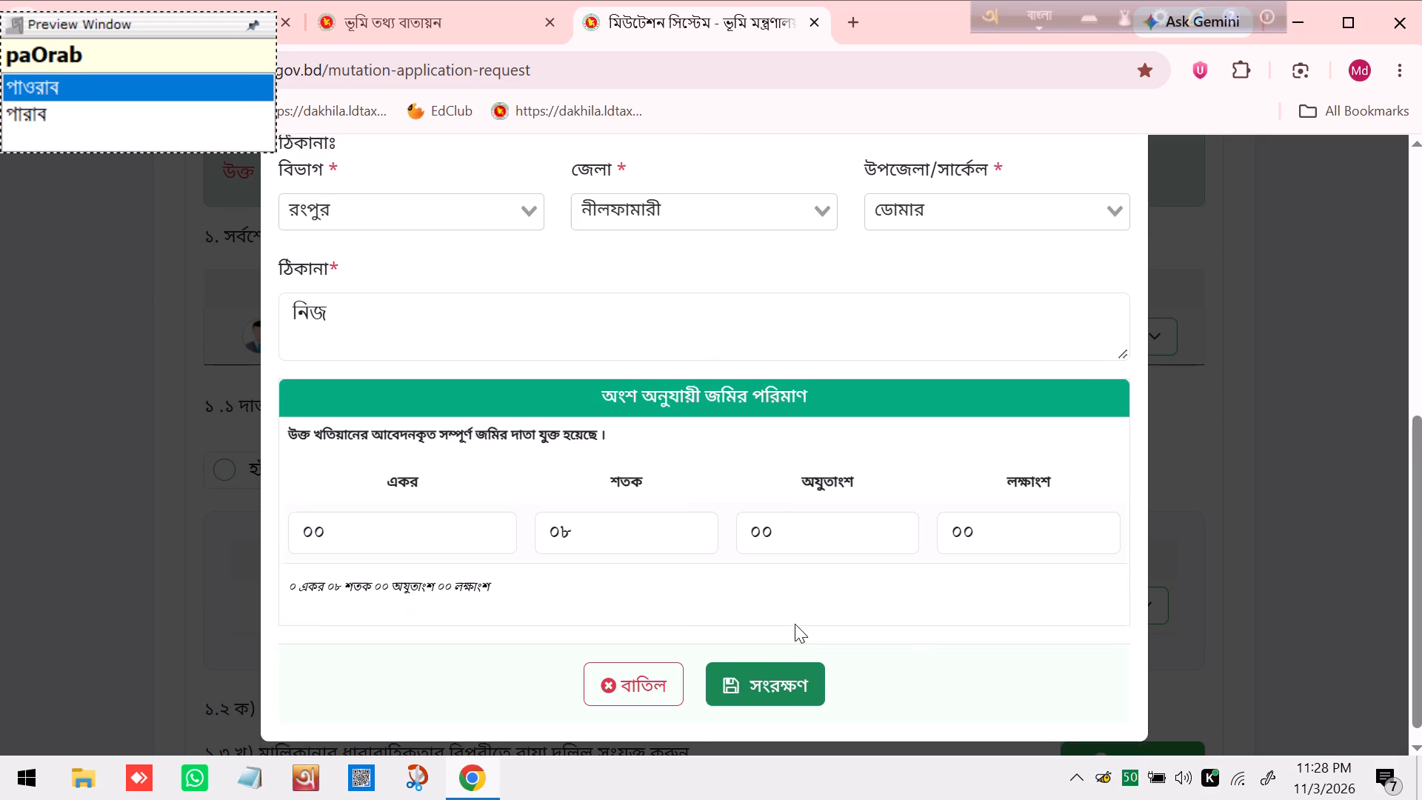
click(749, 660)
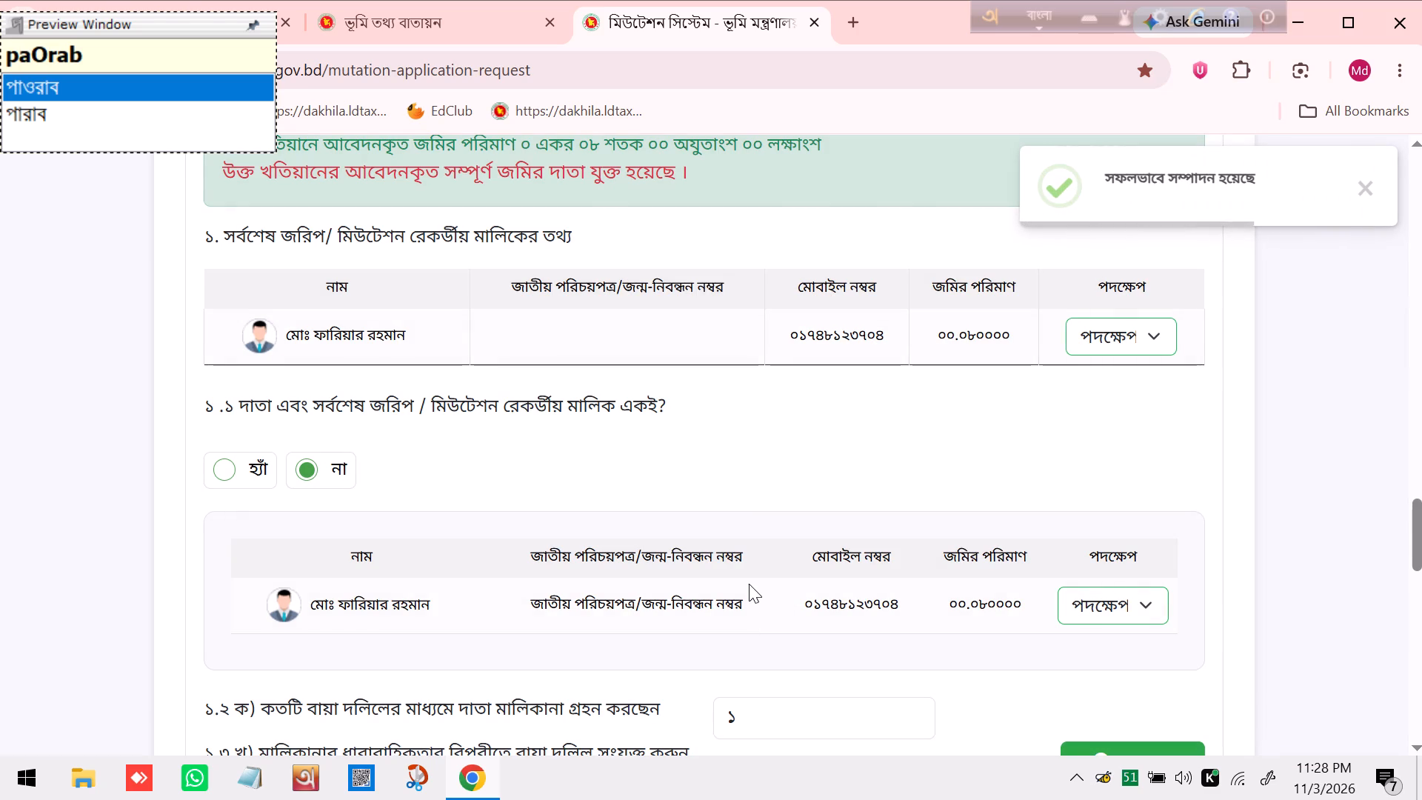
scroll(749, 584, down, 3)
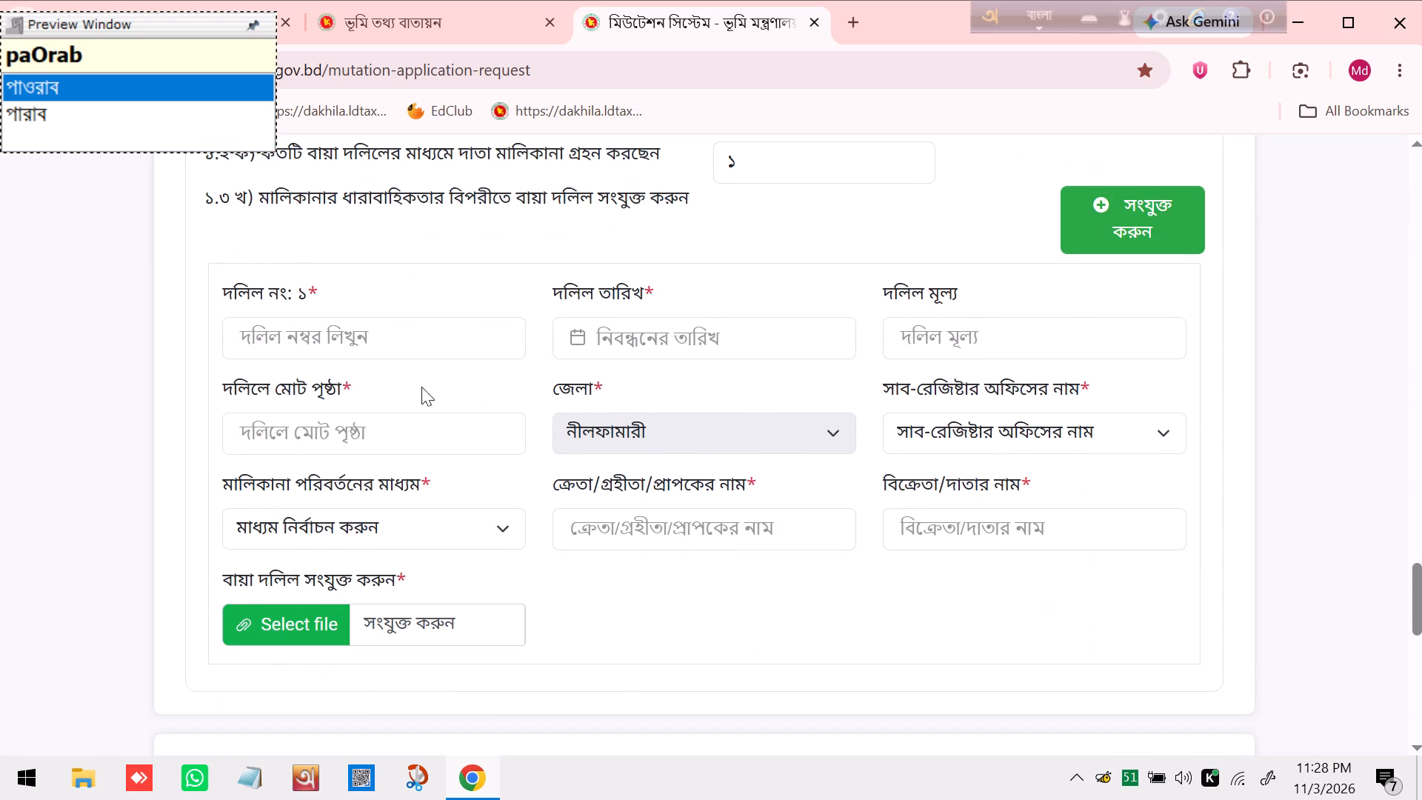
click(413, 341)
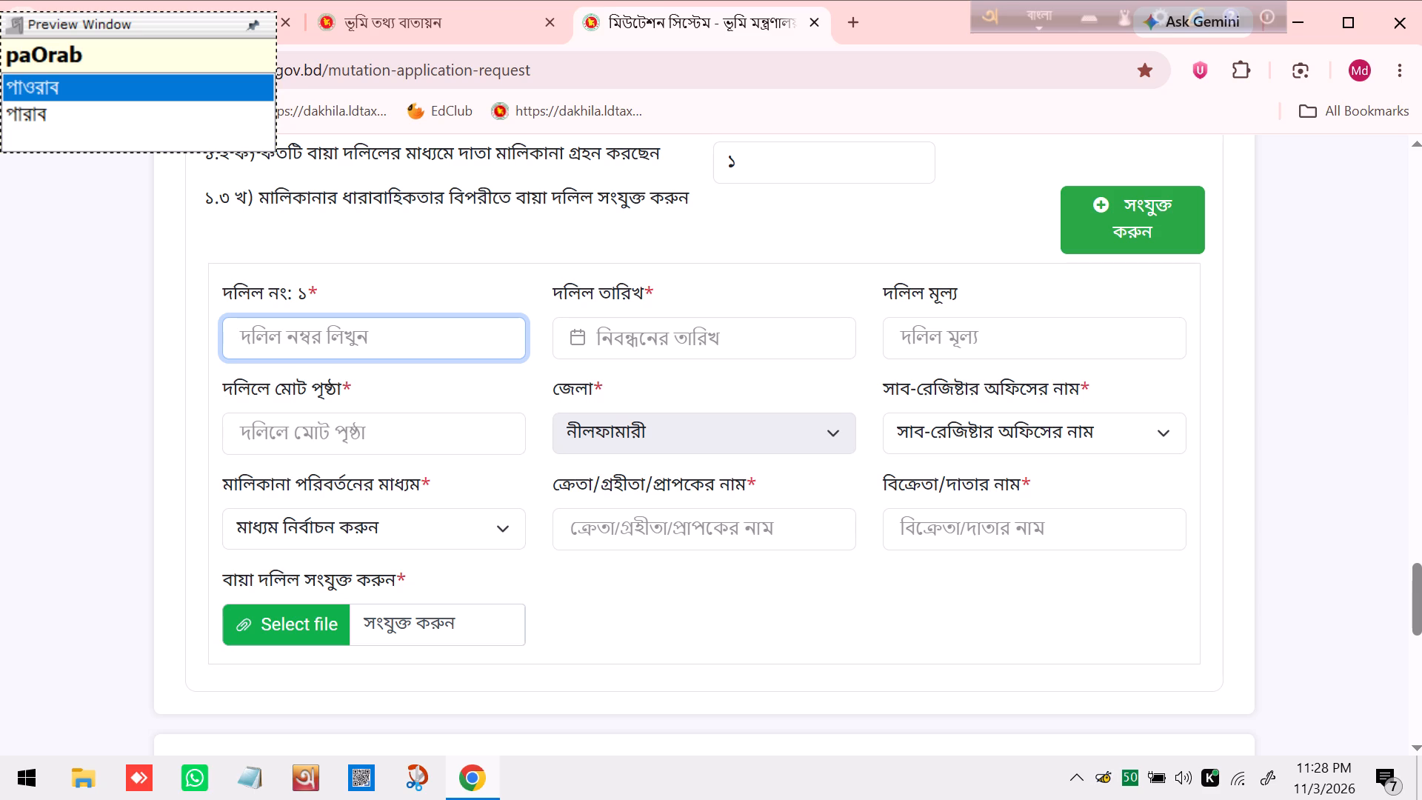
click(415, 340)
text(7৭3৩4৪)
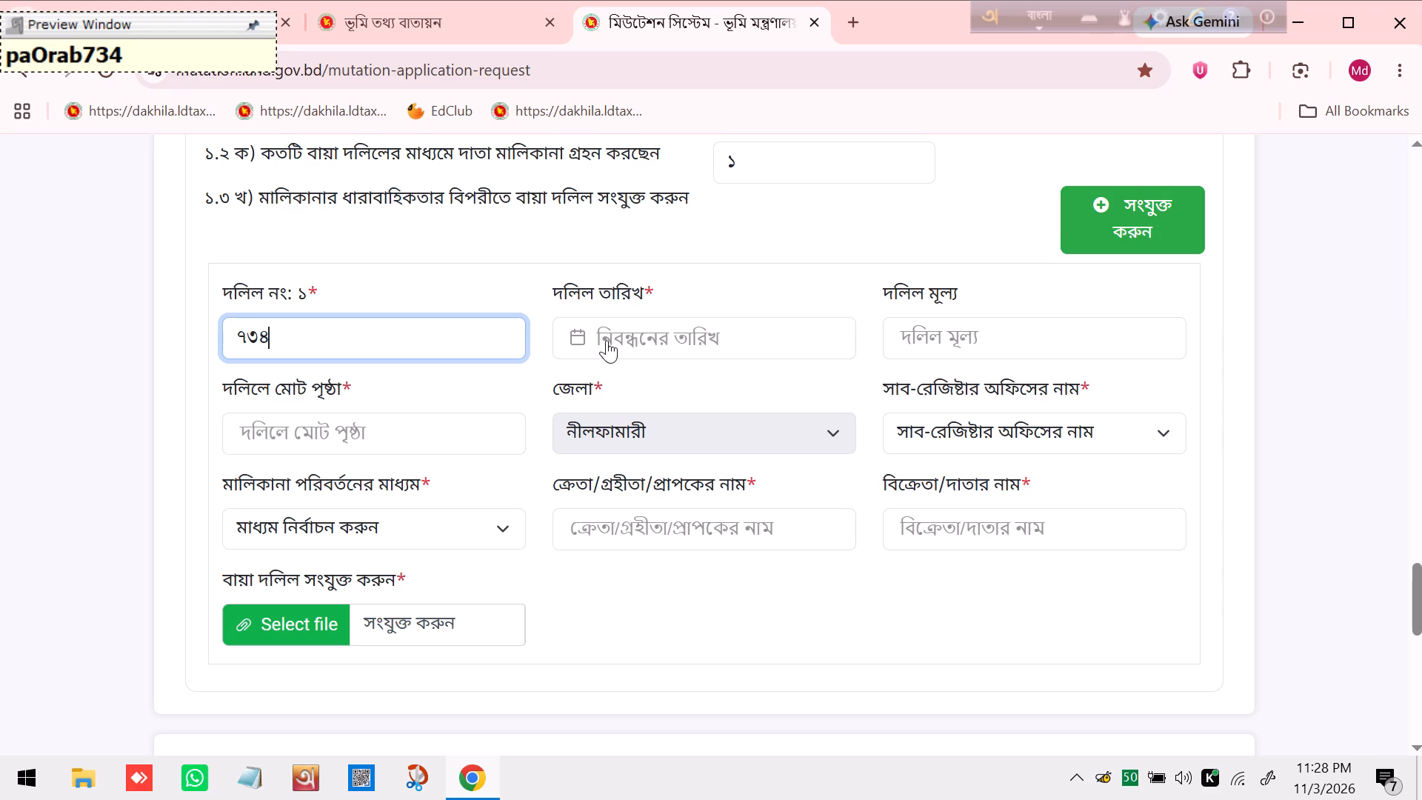
click(684, 346)
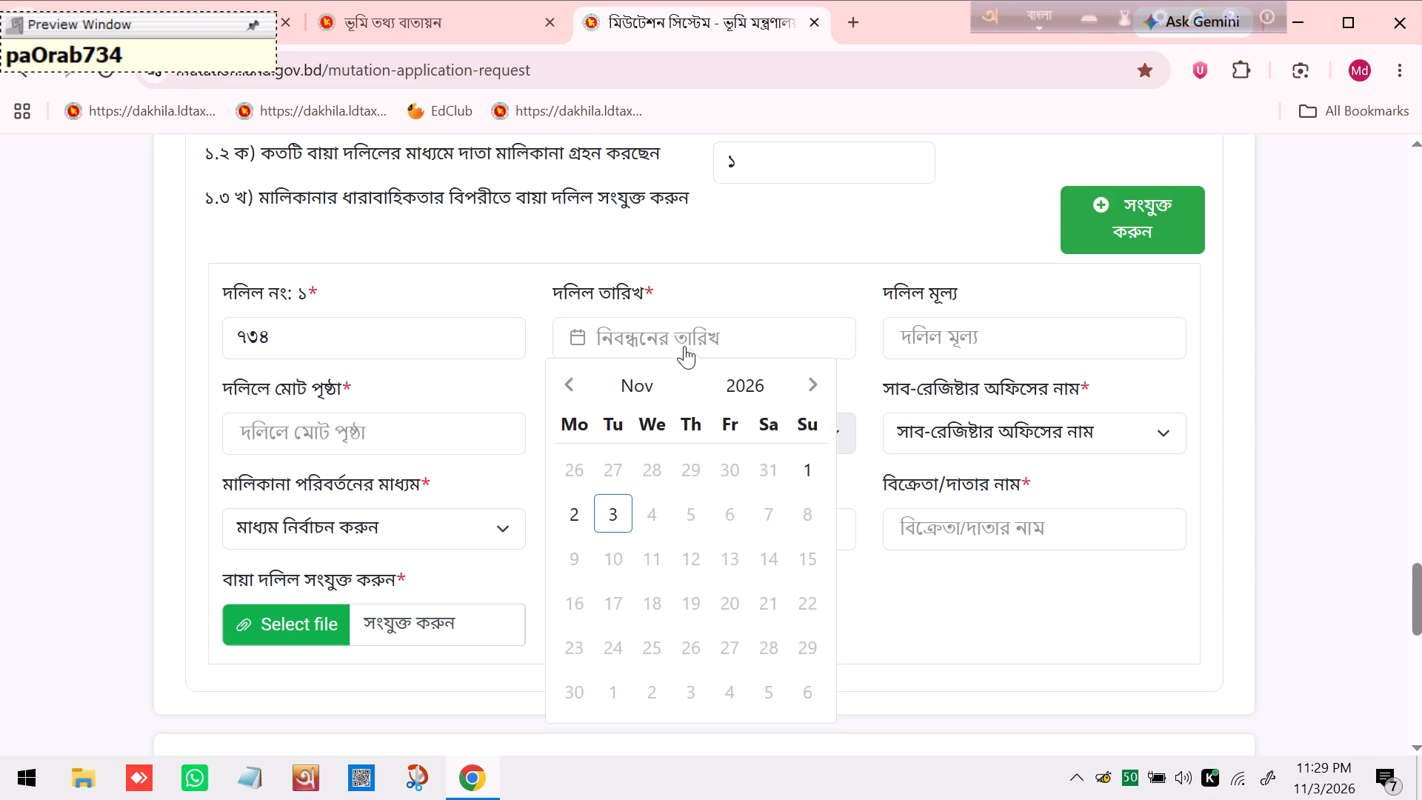
click(738, 383)
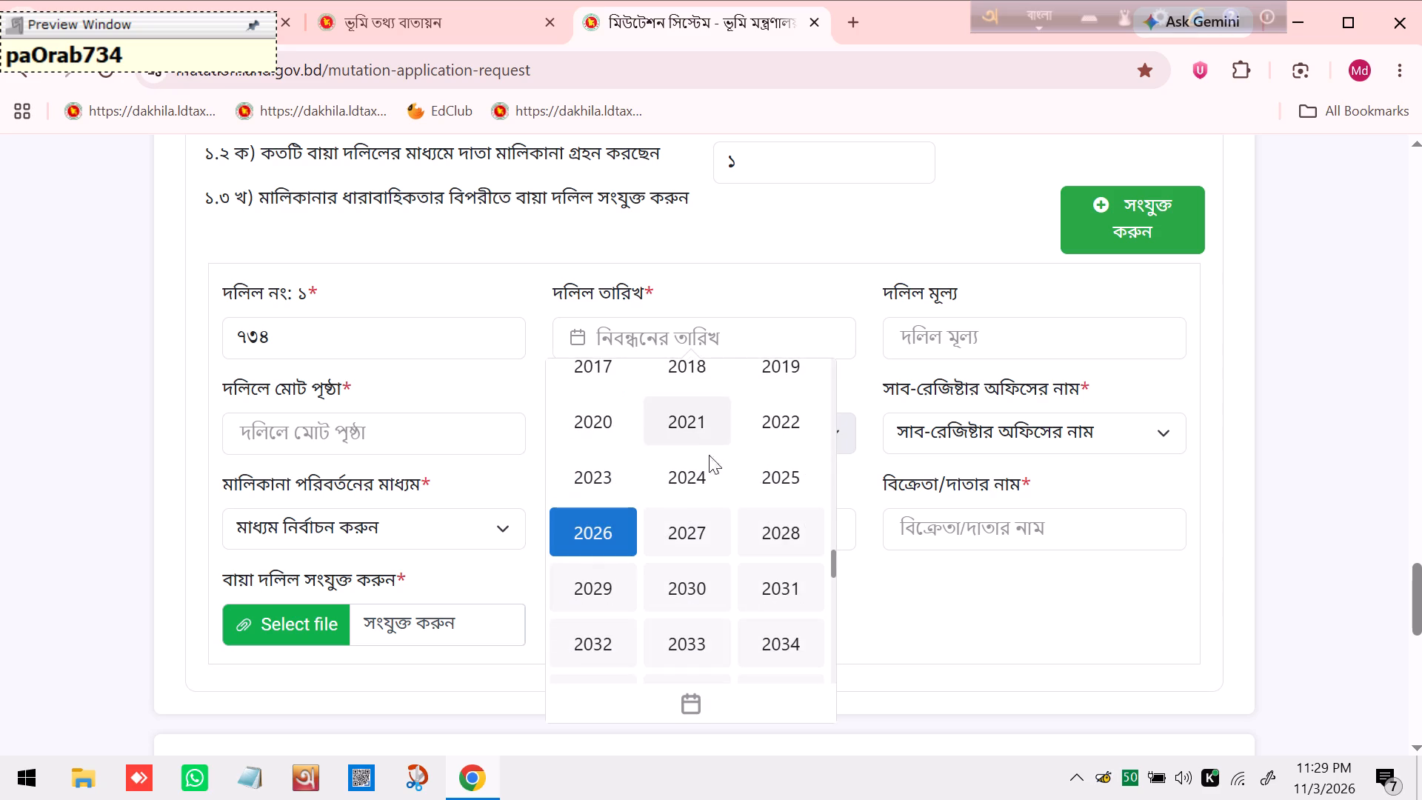
click(772, 476)
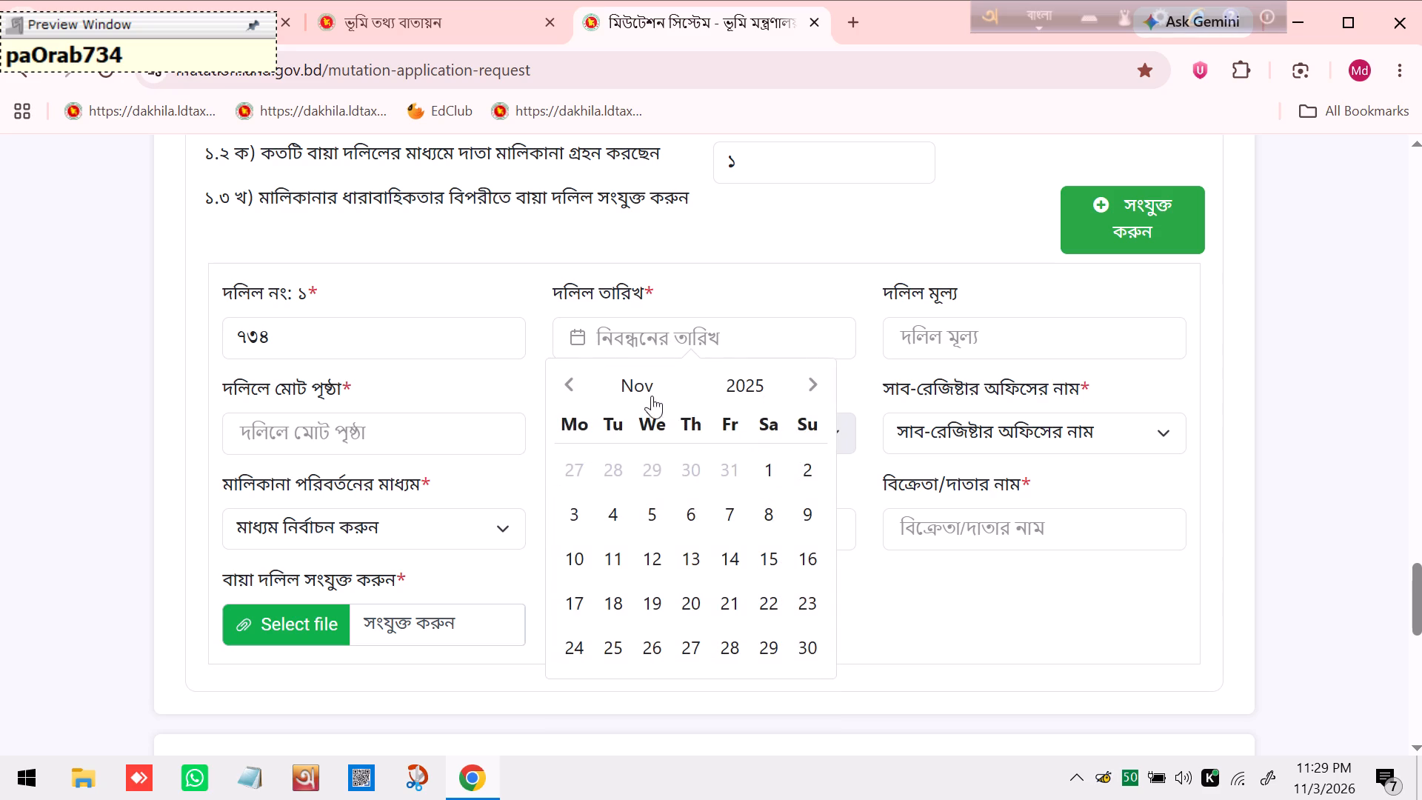
click(644, 387)
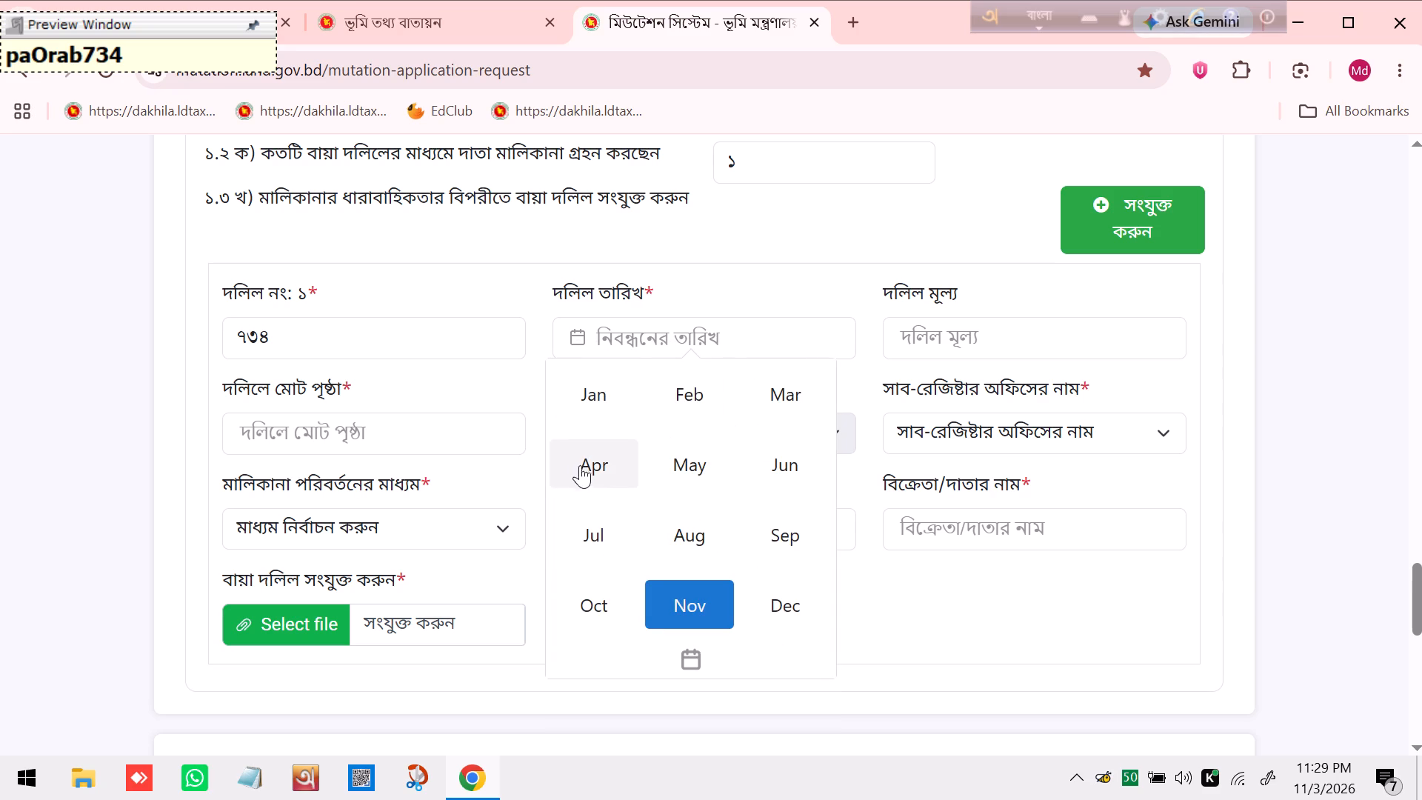
click(591, 467)
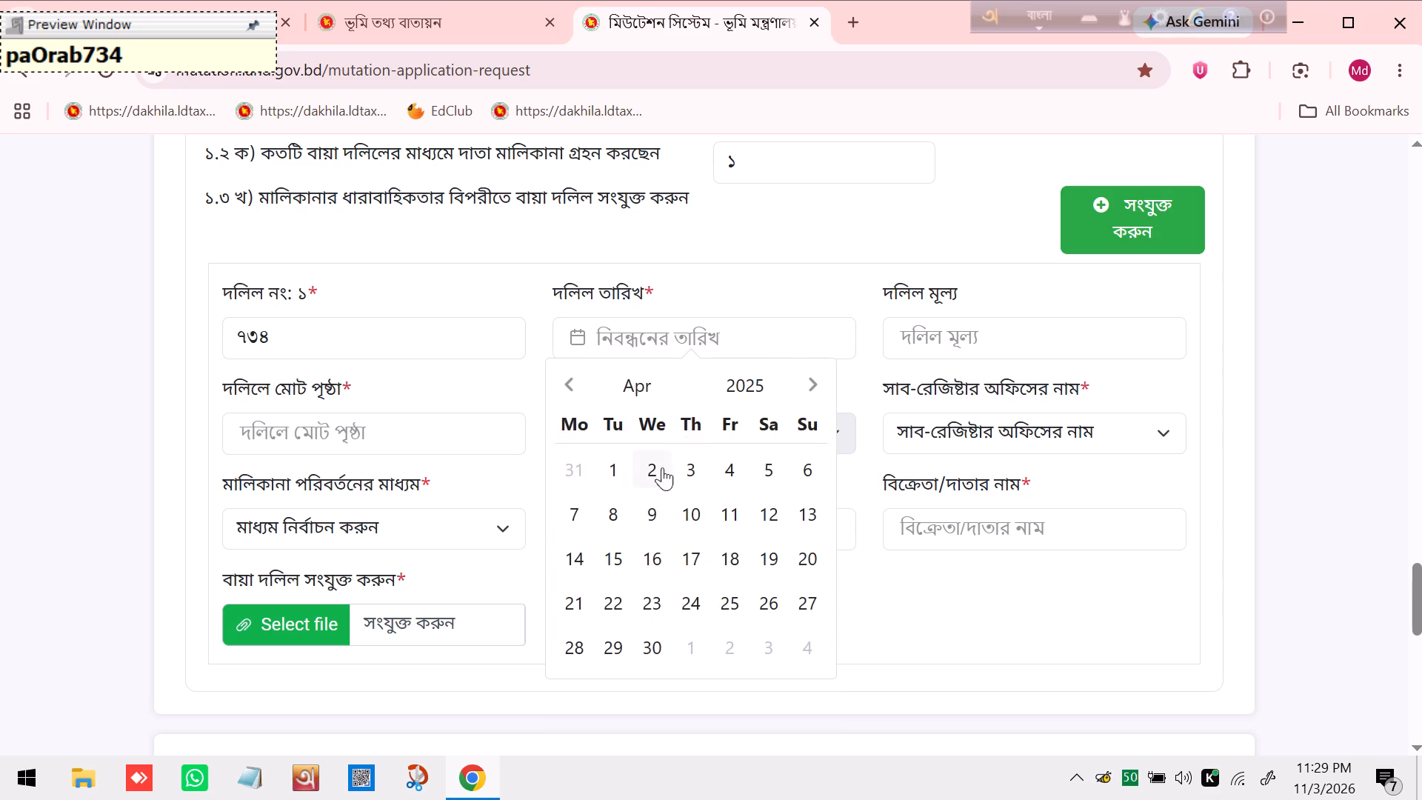
click(616, 512)
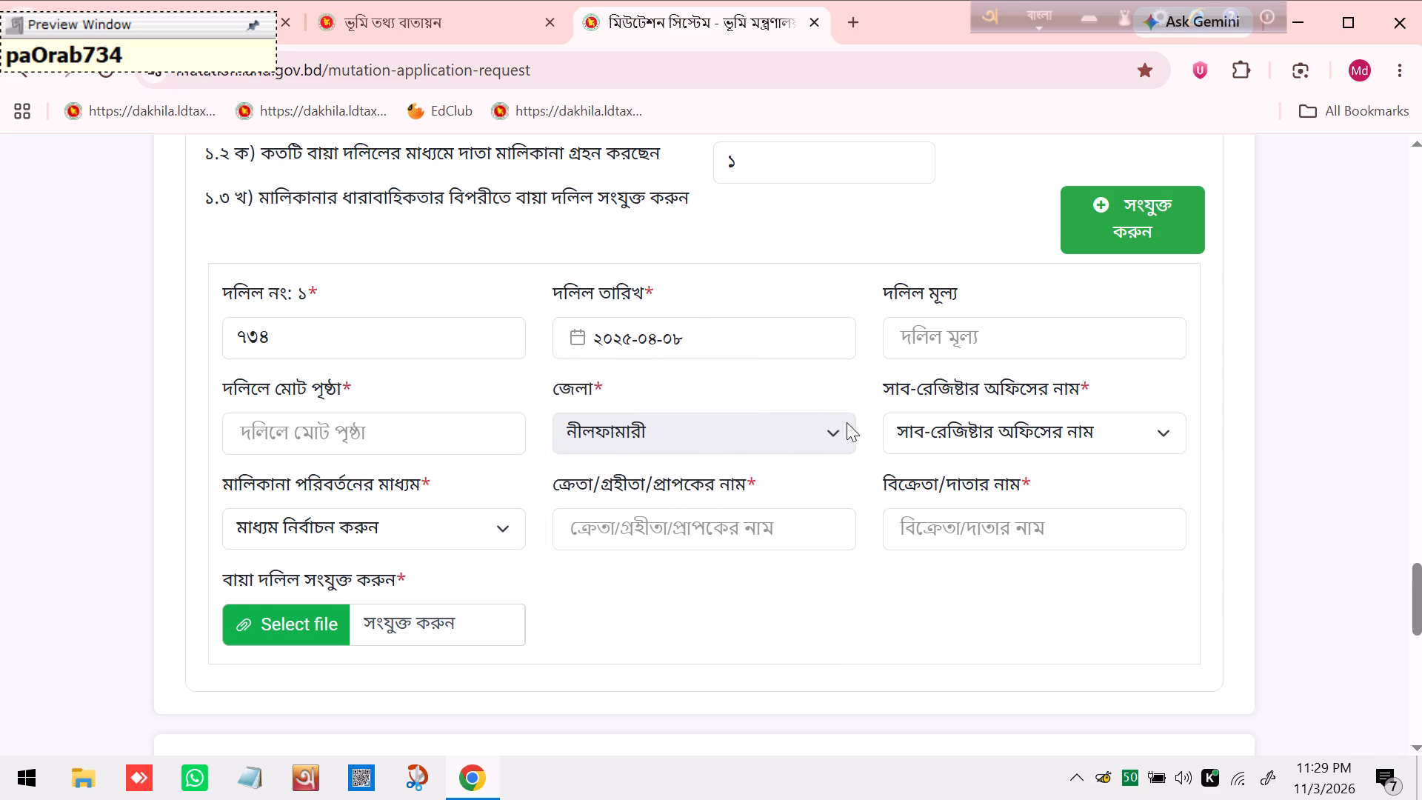
Switch the typing language to English and set the prior deed's দলিল মূল্য to ০.
click(978, 341)
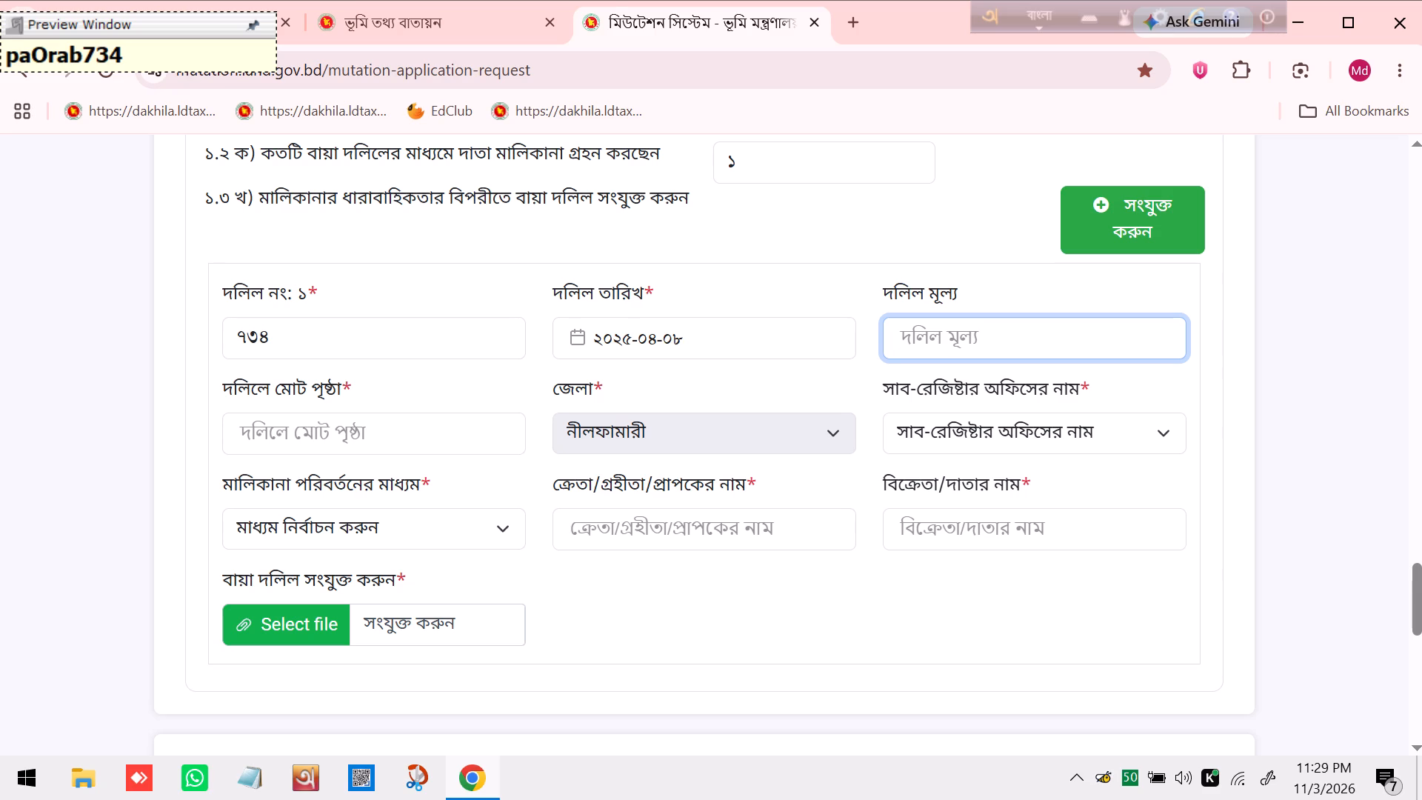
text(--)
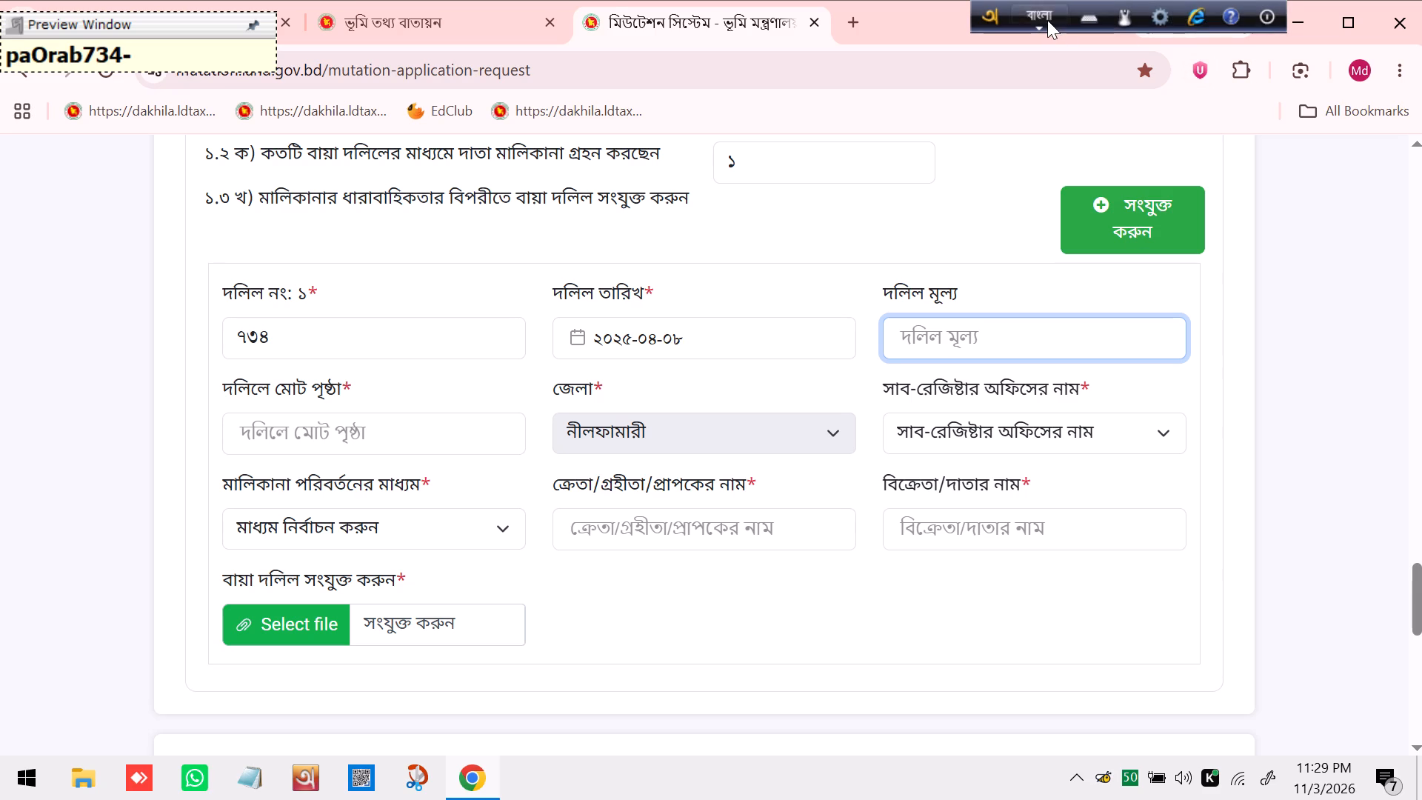
click(1012, 344)
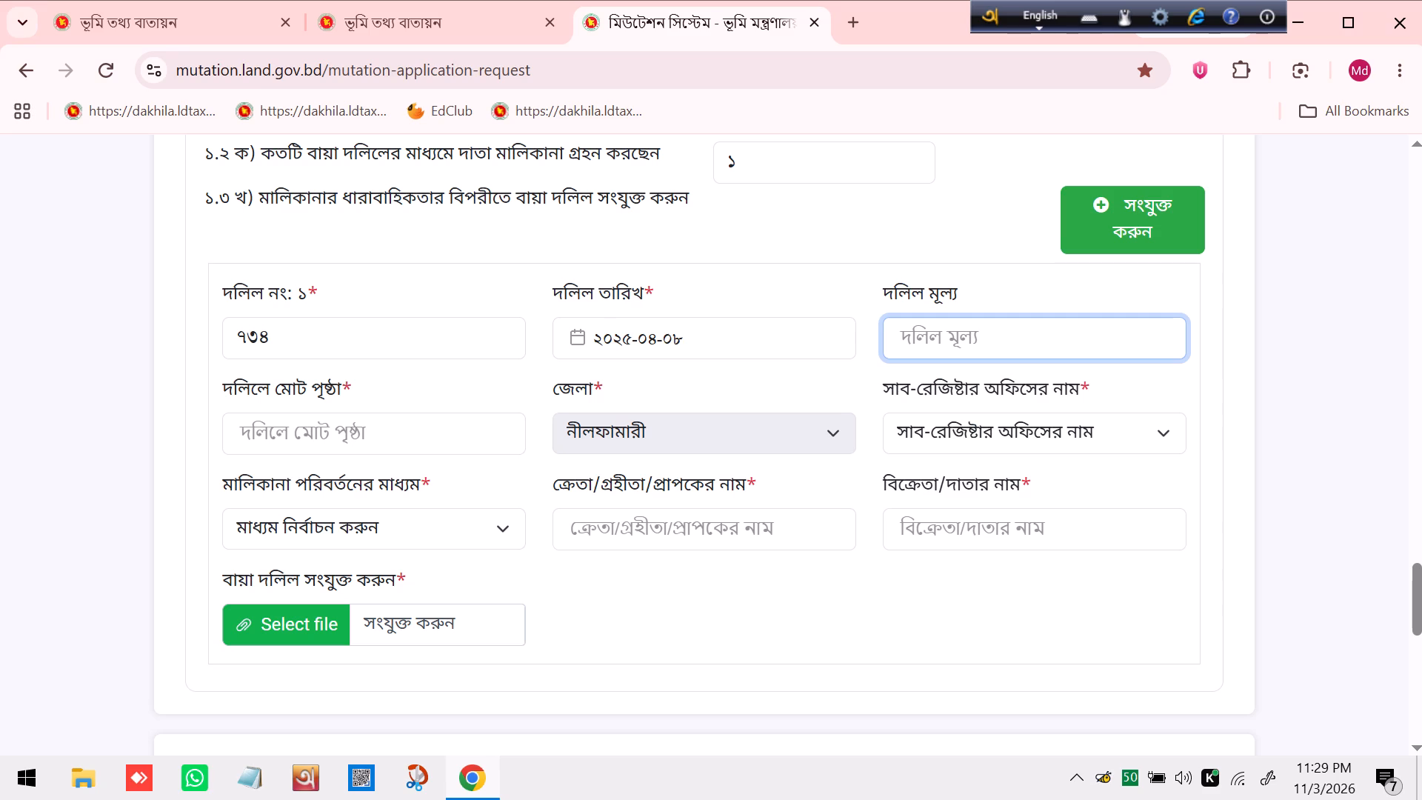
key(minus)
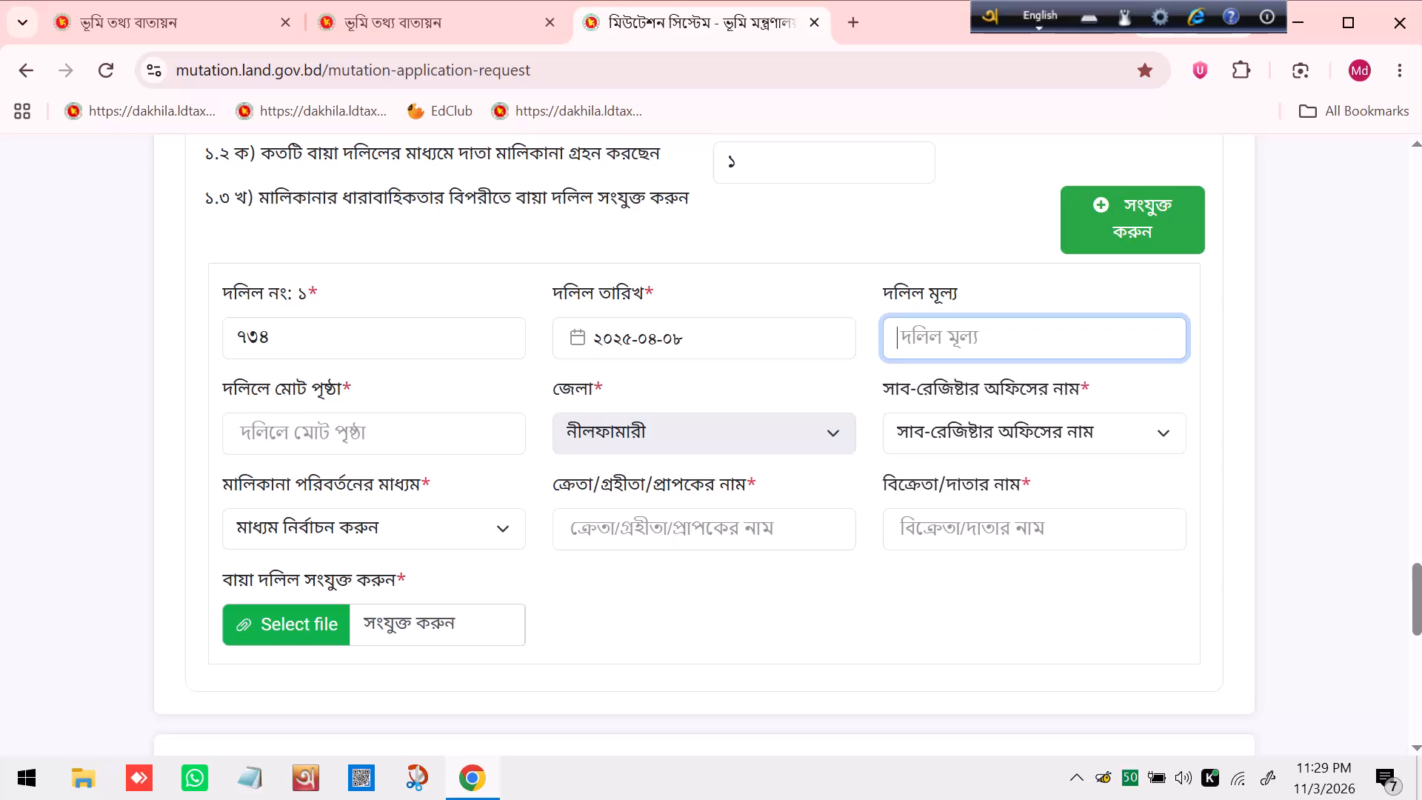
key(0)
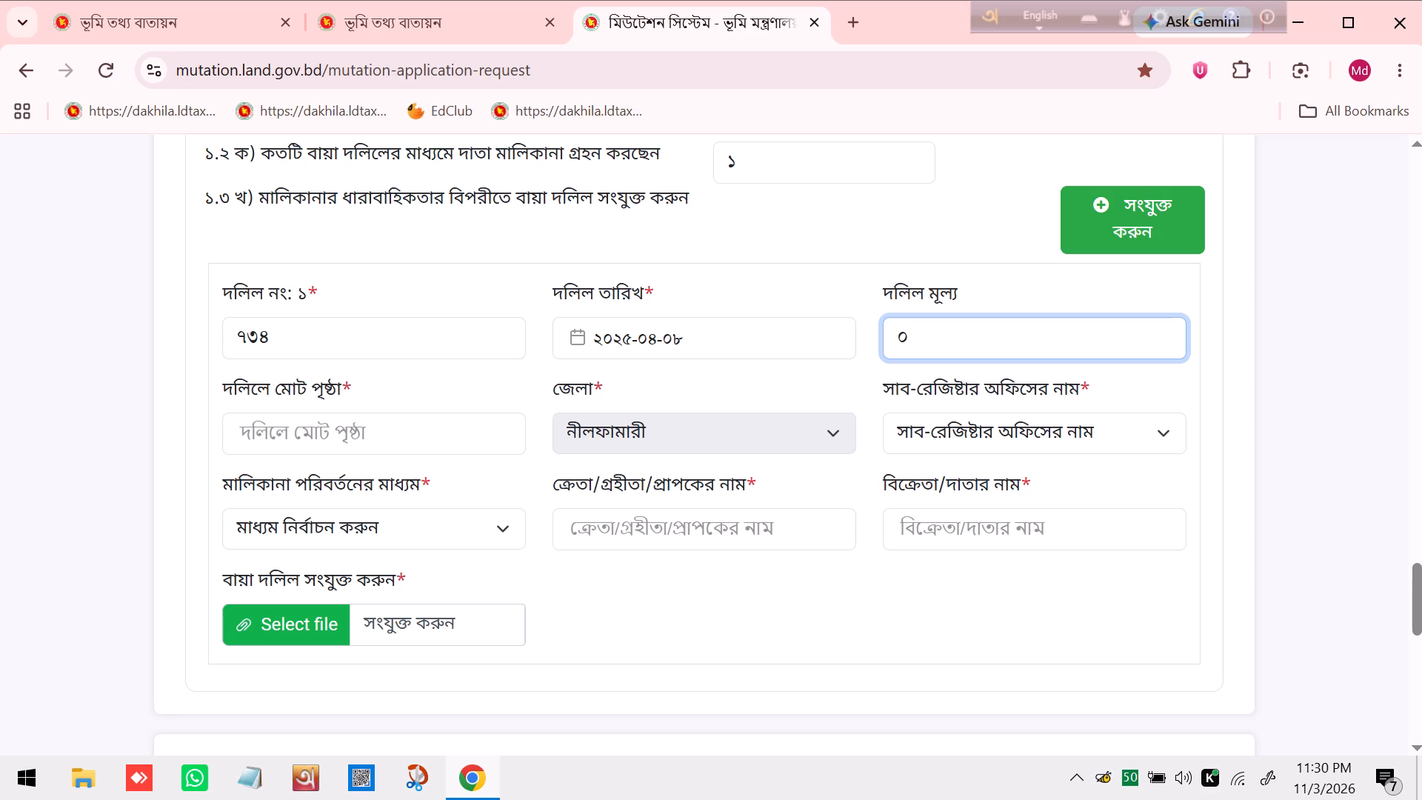
Set the prior deed's দলিলে মোট পৃষ্ঠা to ১২ and its sub-registrar office to চিলাহাটি, নীলফামারী.
click(407, 439)
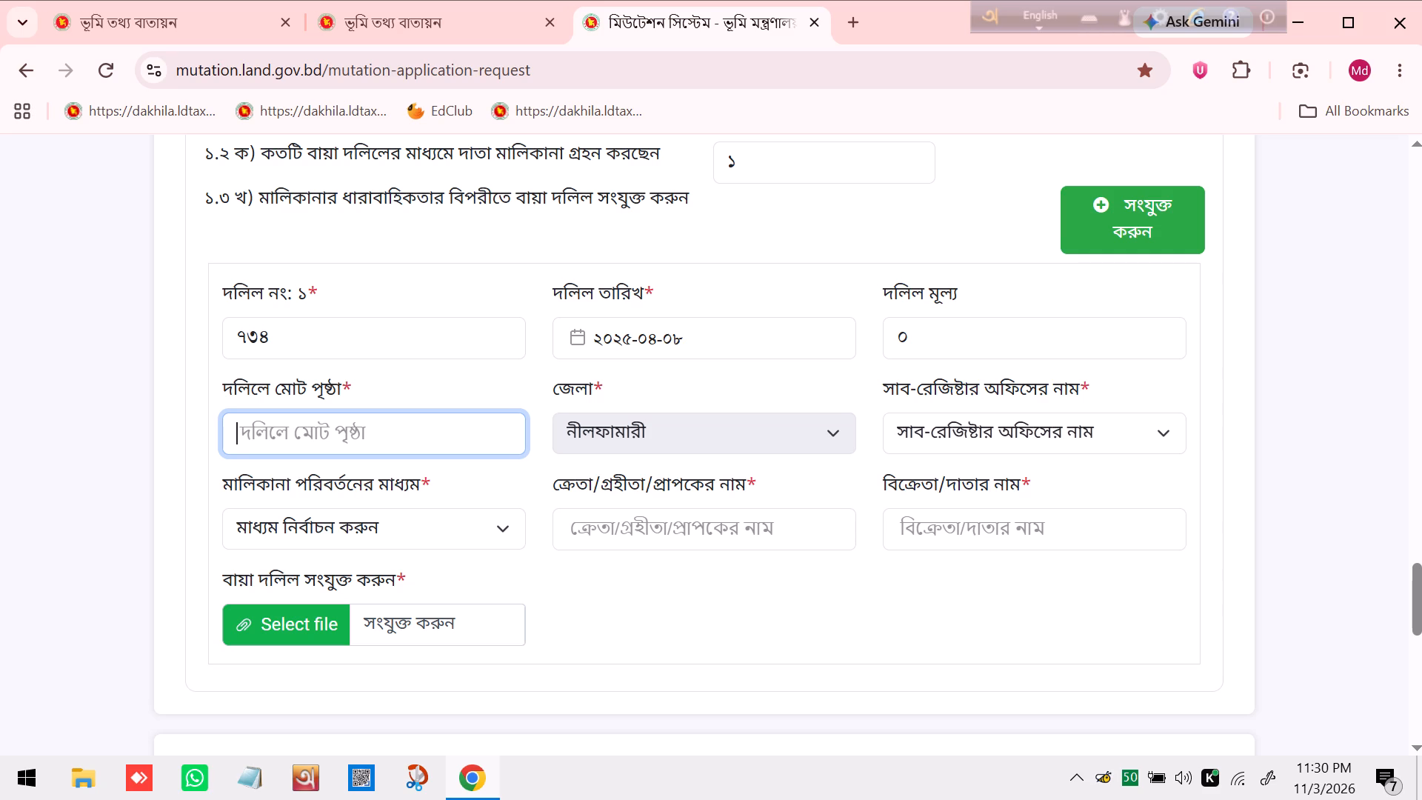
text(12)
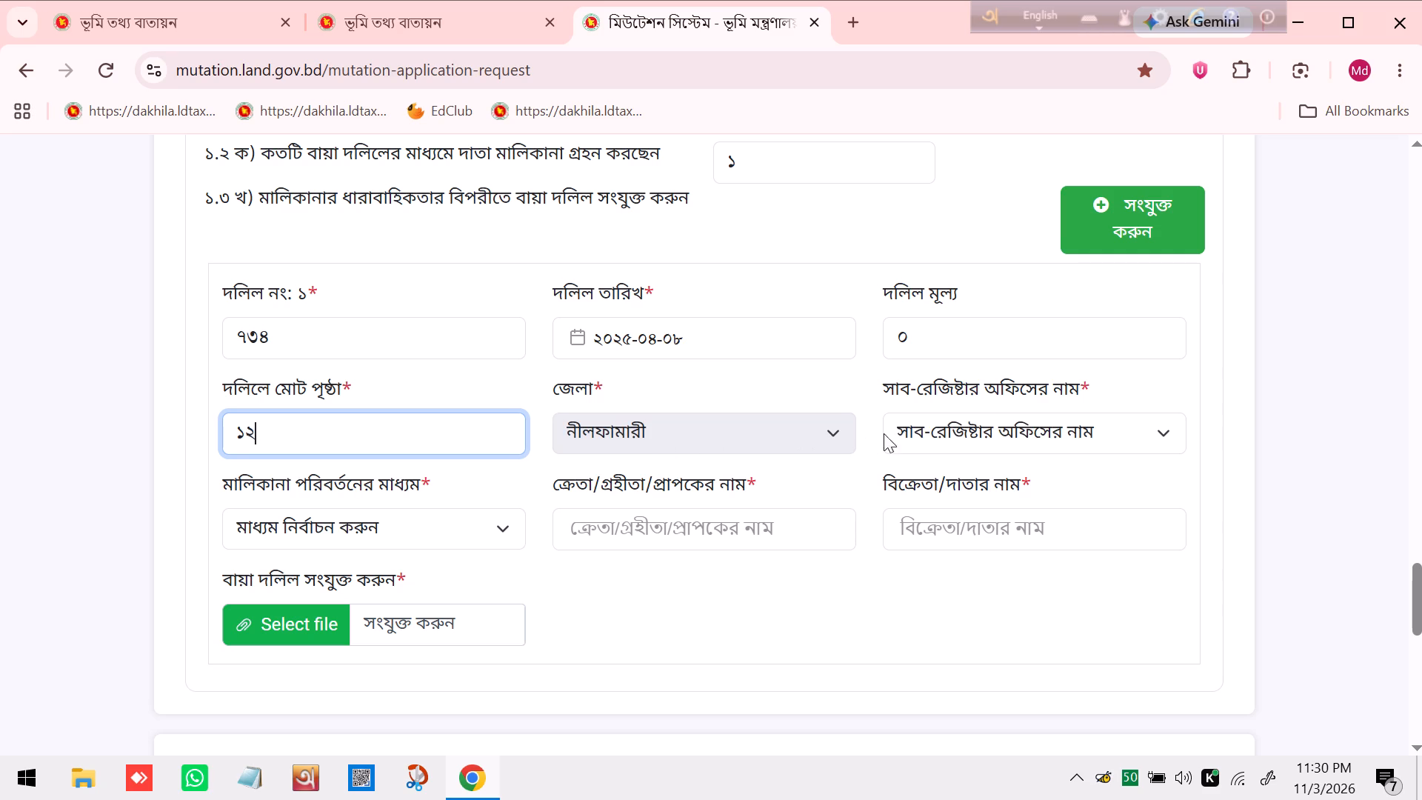
click(960, 425)
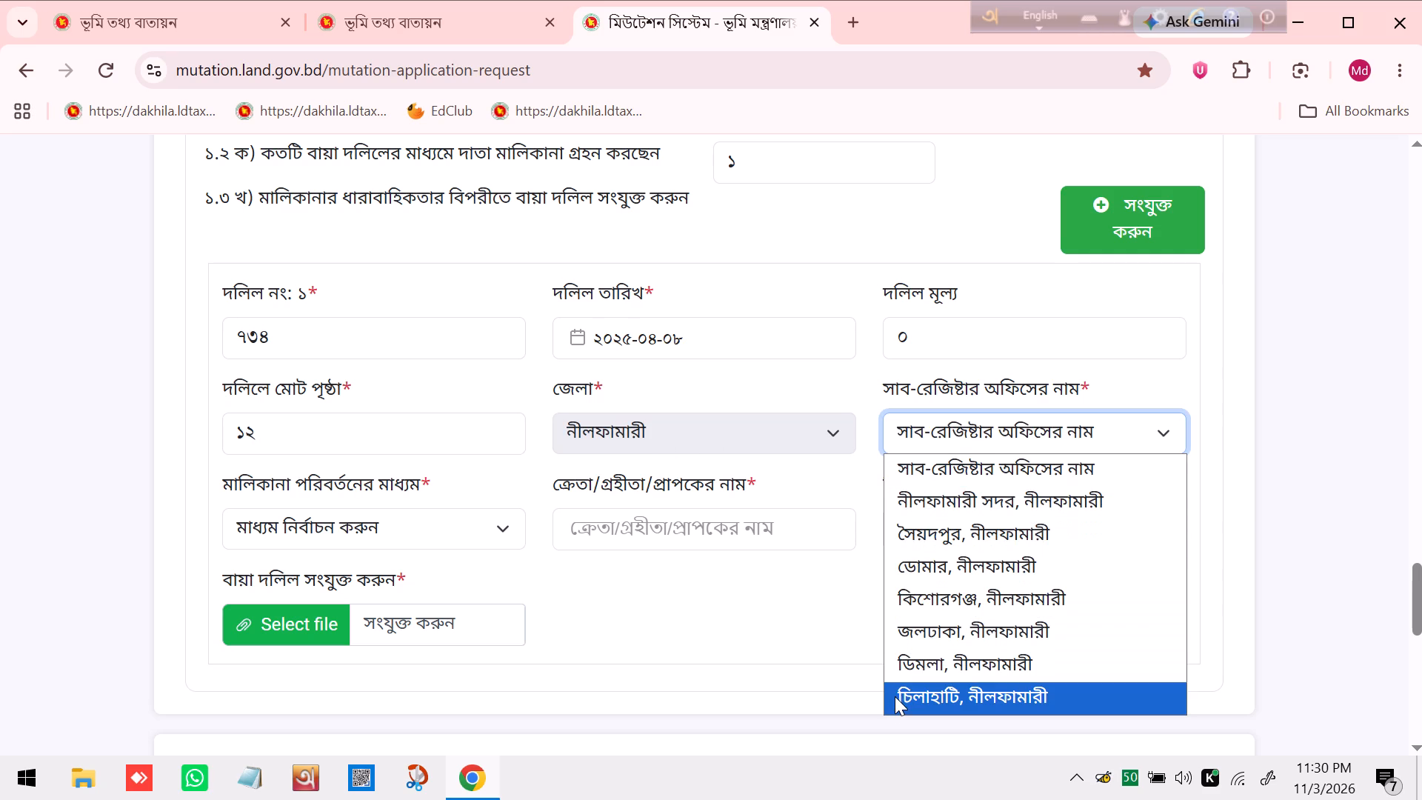
click(895, 696)
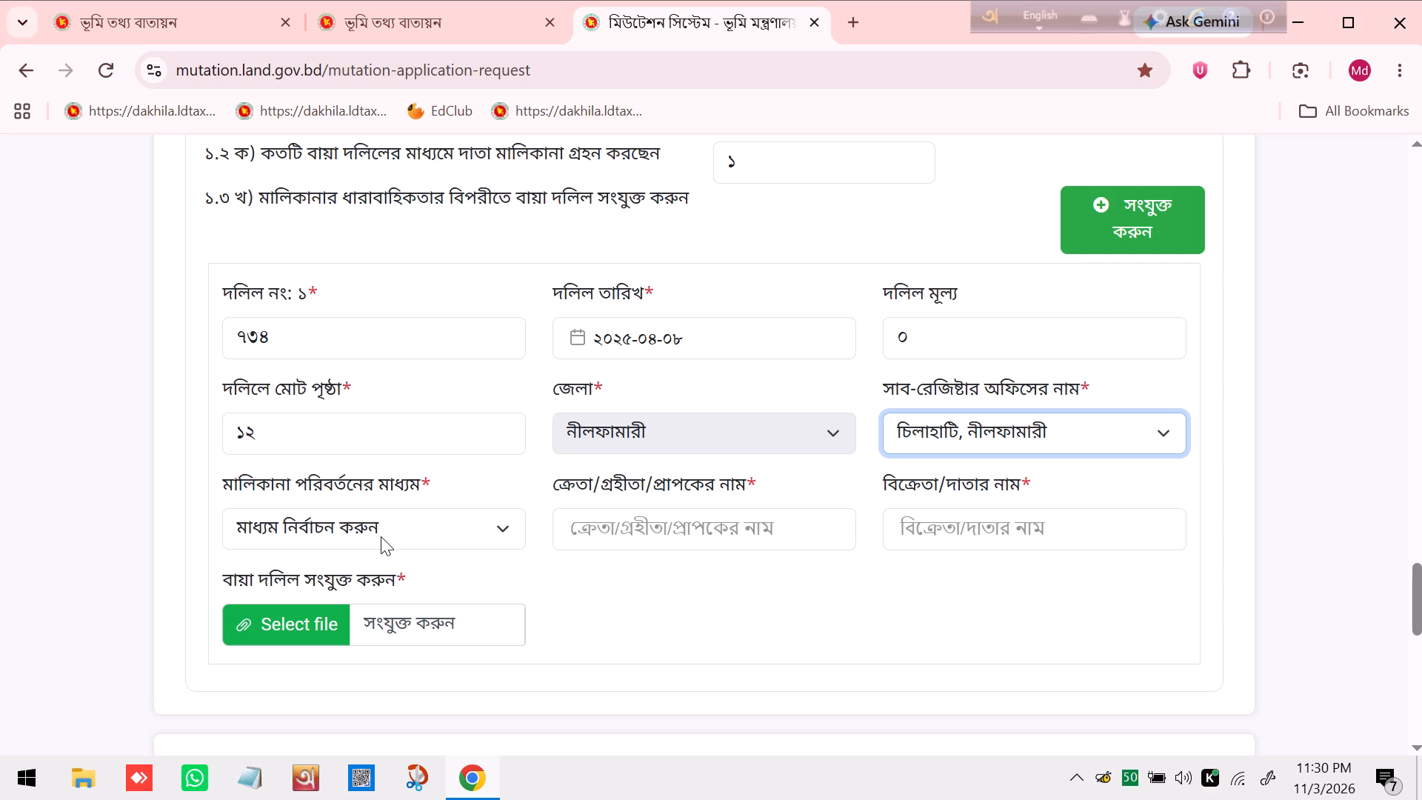
Set the prior deed's মালিকানা পরিবর্তনের মাধ্যম to এওয়াজ/বিনিময়.
click(368, 530)
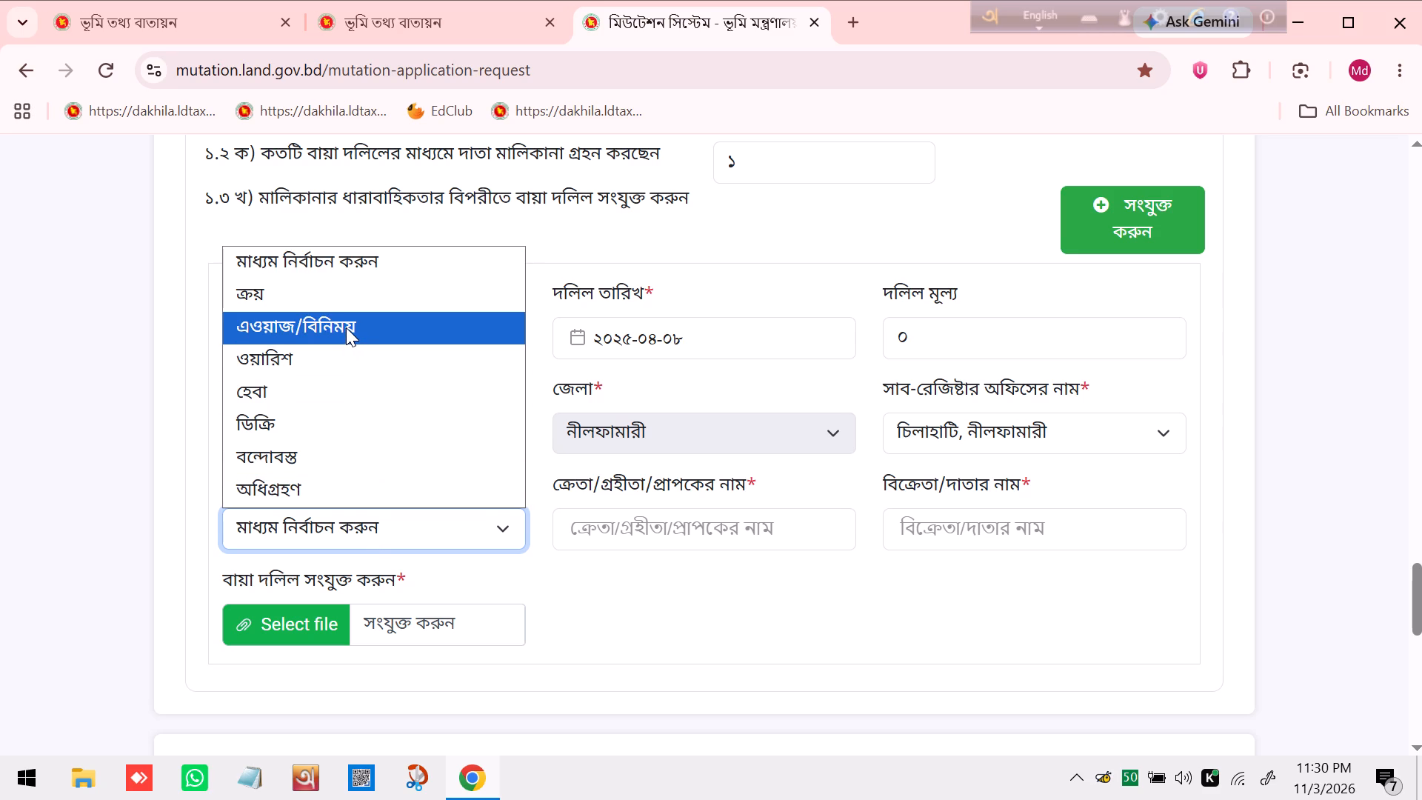
scroll(341, 453, down, 3)
scroll(341, 453, up, 4)
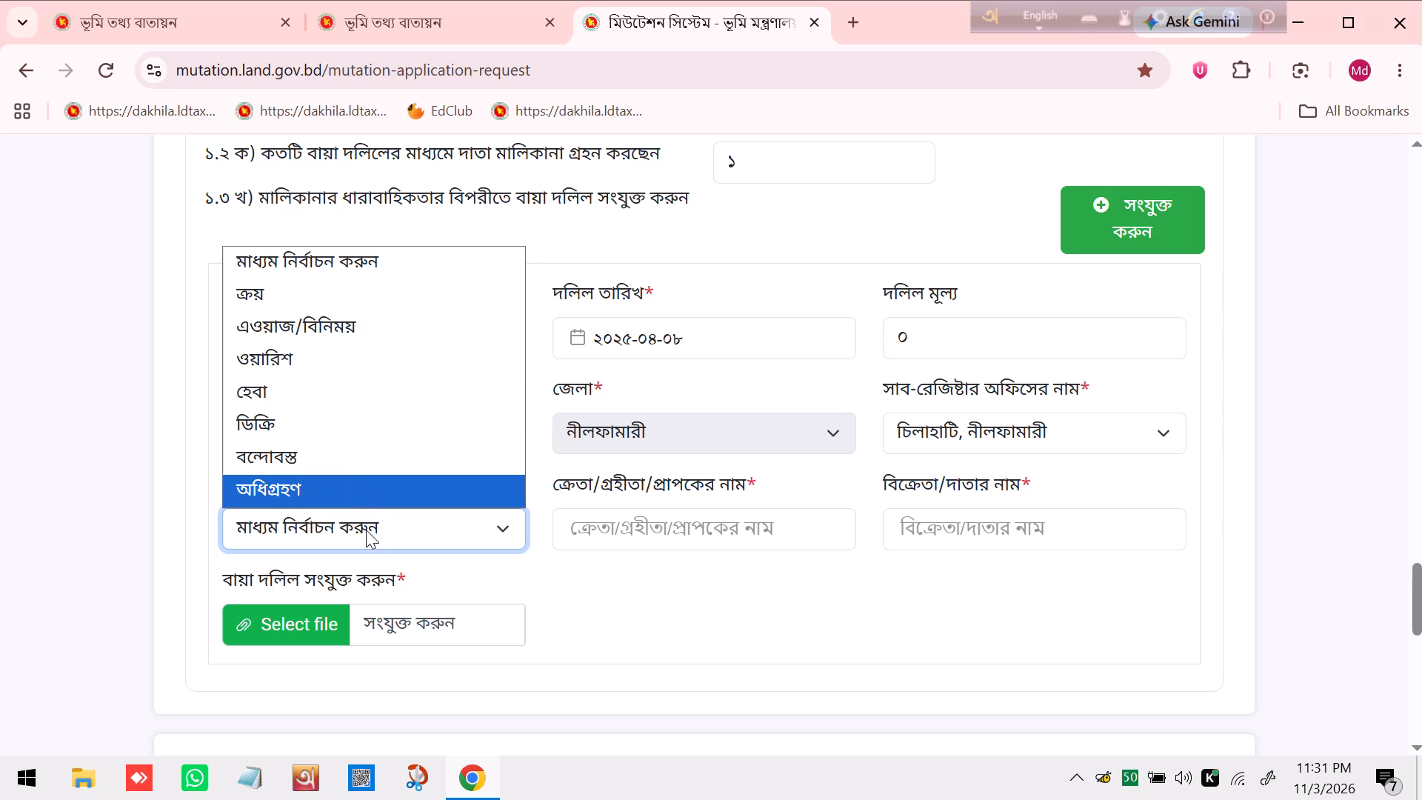
click(377, 536)
click(377, 536)
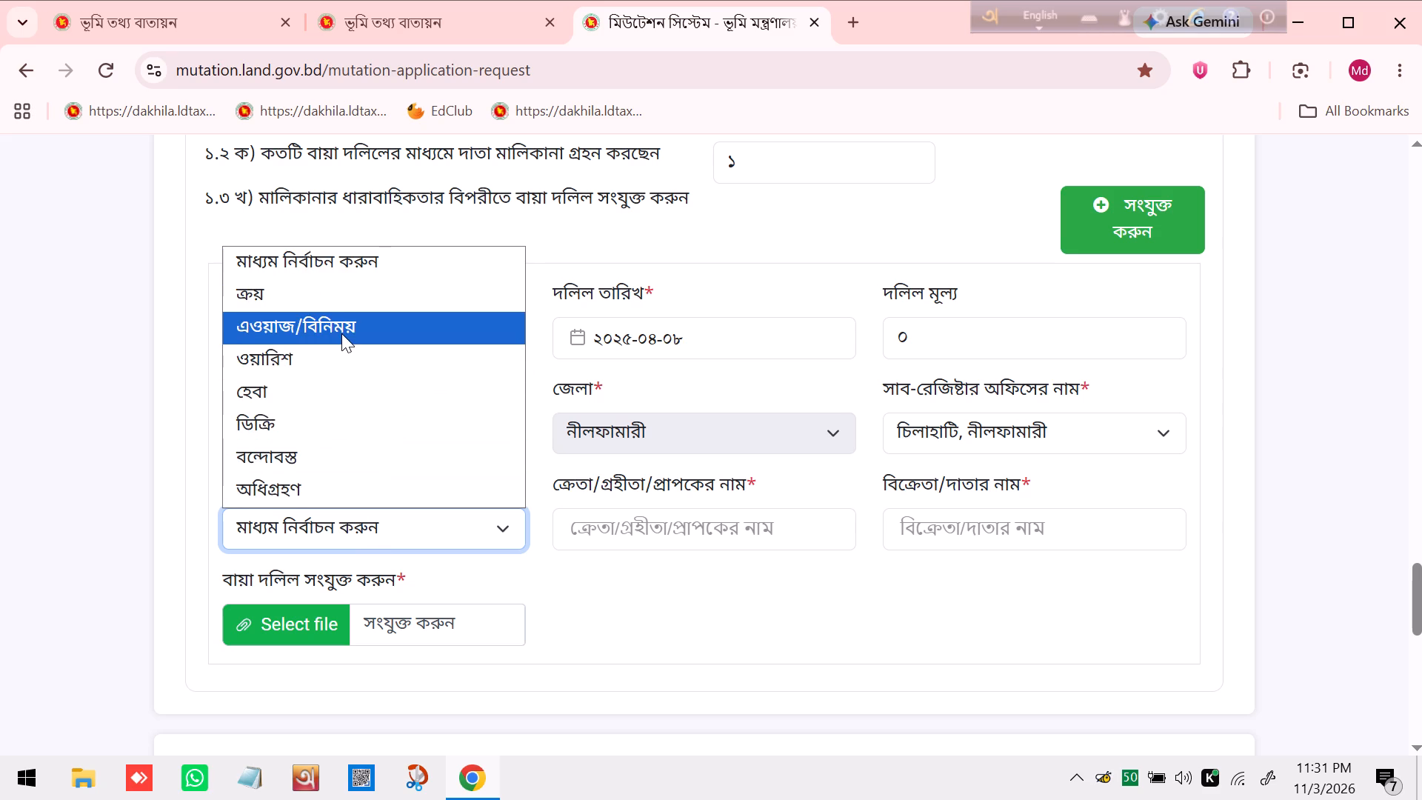
click(341, 333)
Review the available মালিকানা পরিবর্তনের মাধ্যম options for the prior deed, keeping the current choice.
click(390, 525)
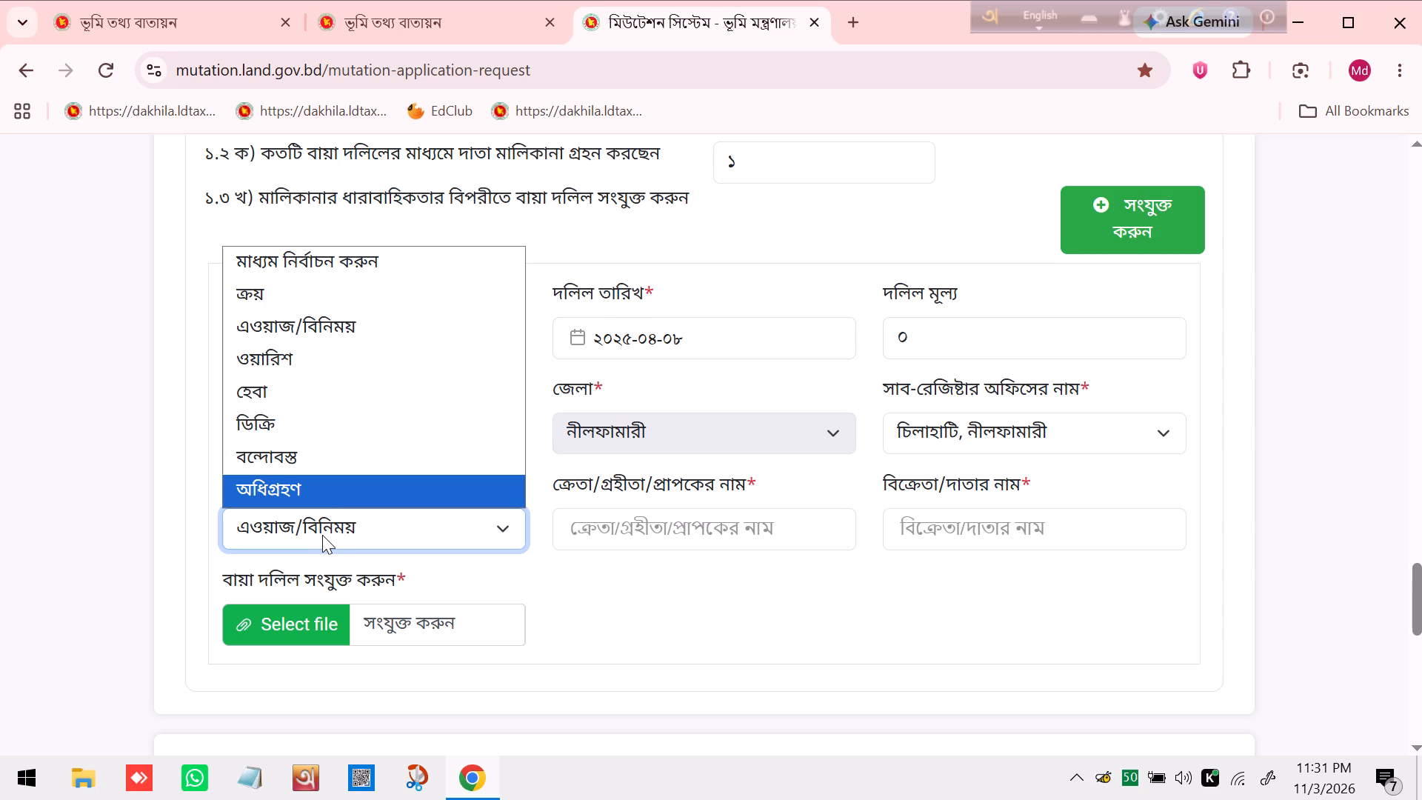
click(322, 535)
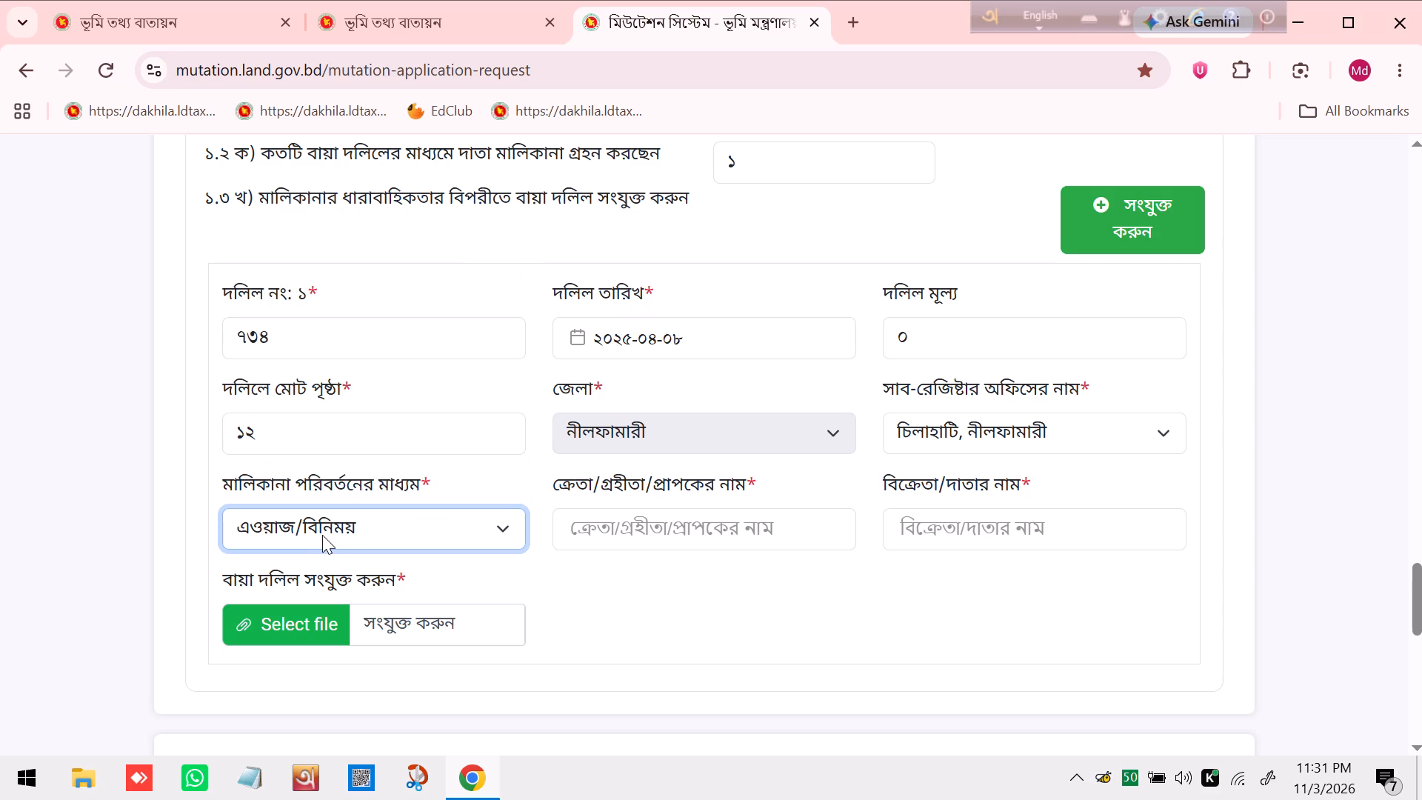
click(322, 535)
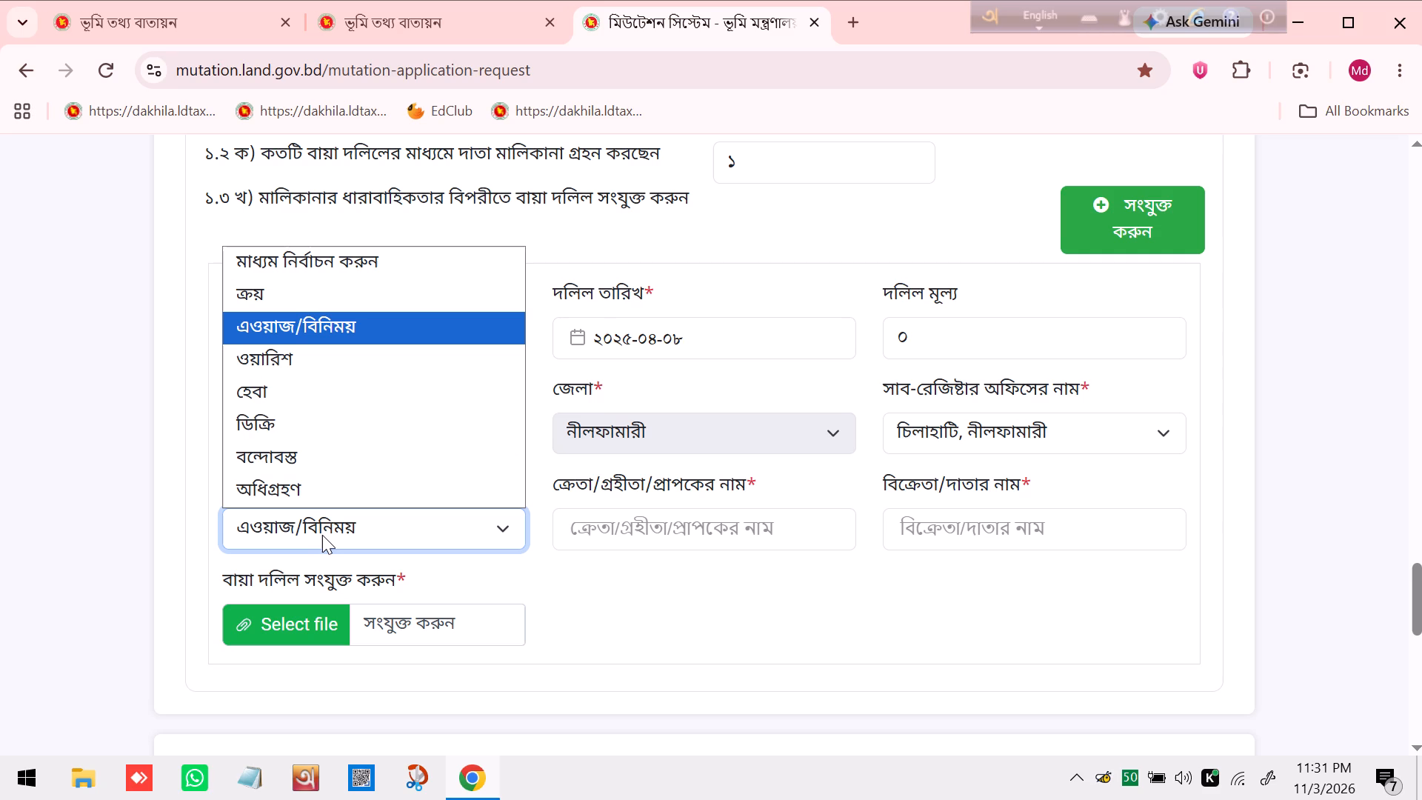
click(375, 527)
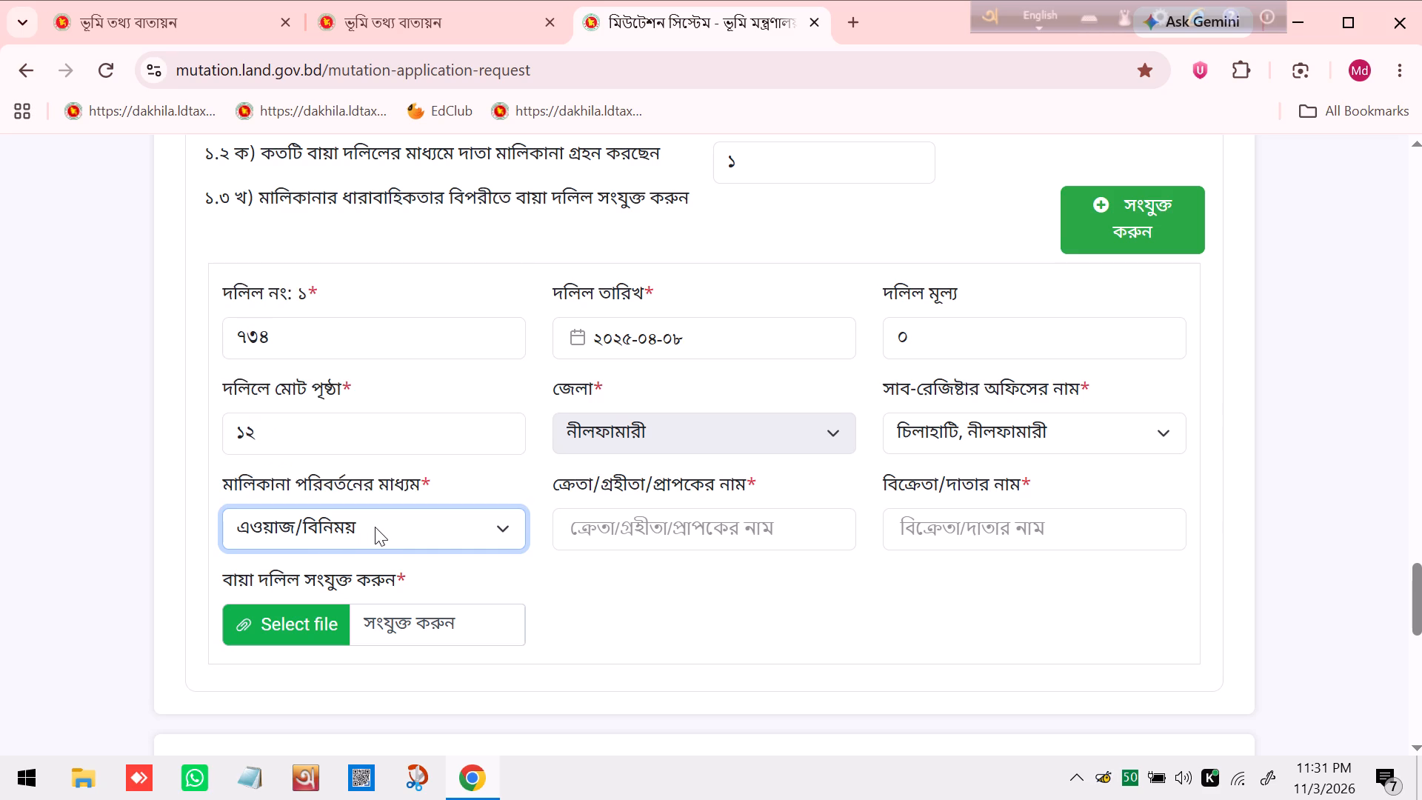
click(375, 527)
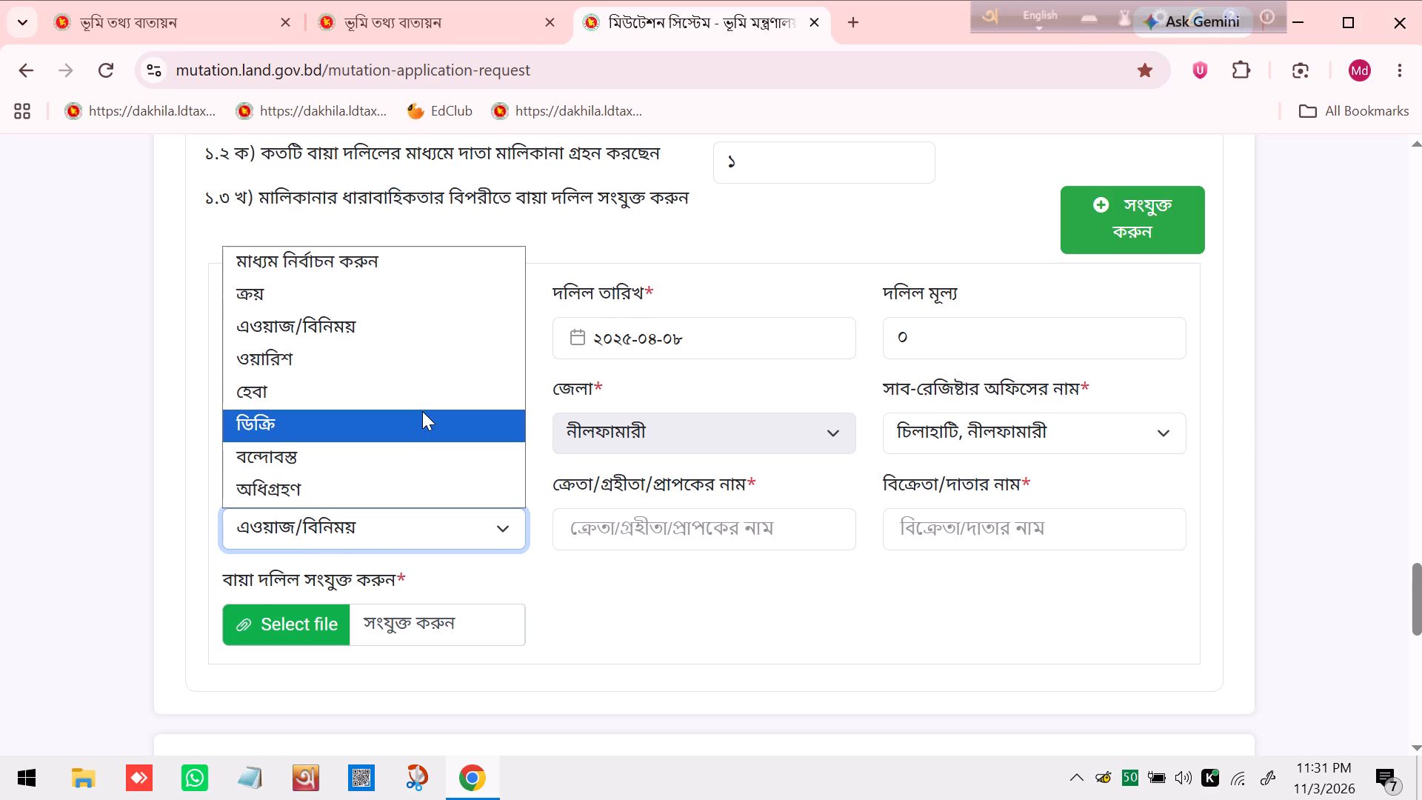
scroll(422, 411, down, 2)
click(355, 526)
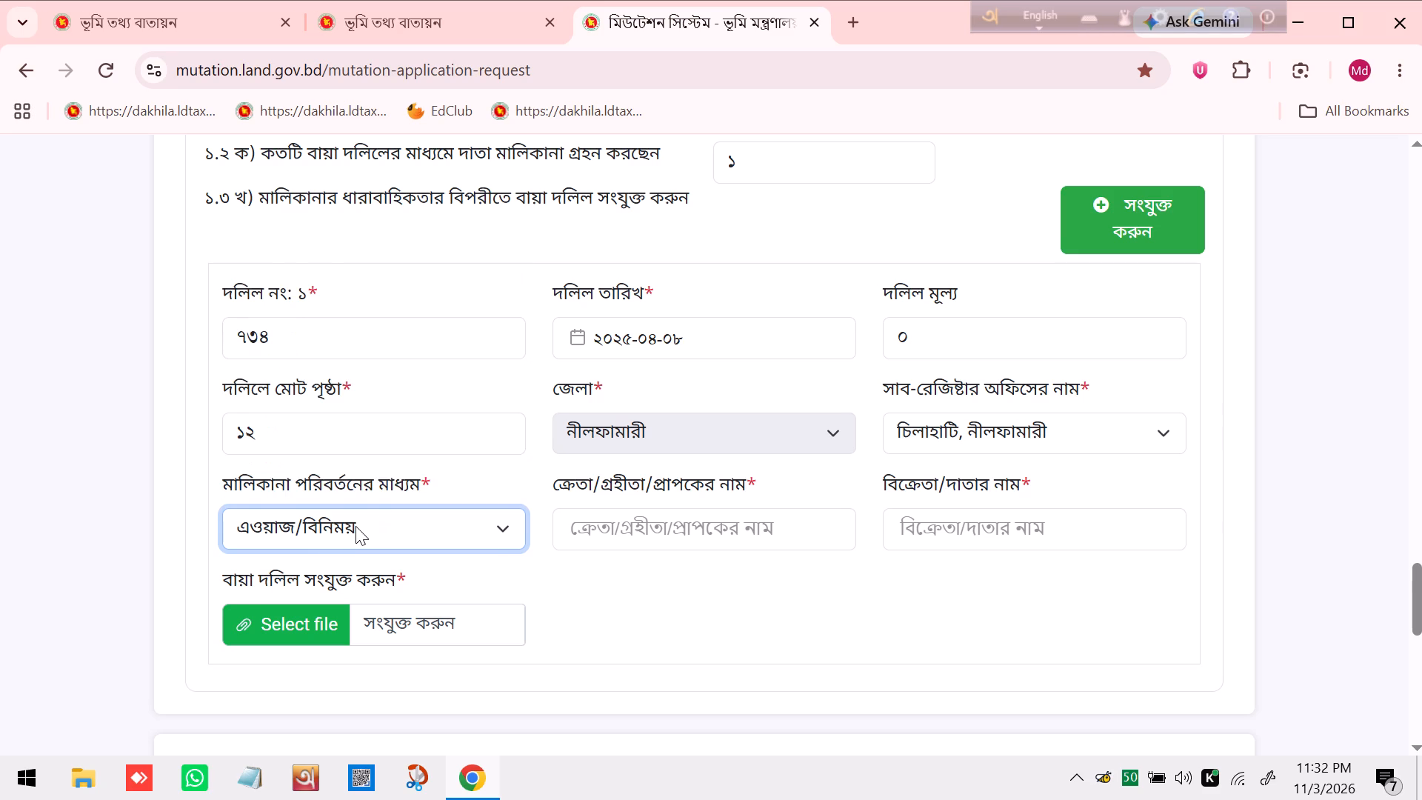
click(355, 526)
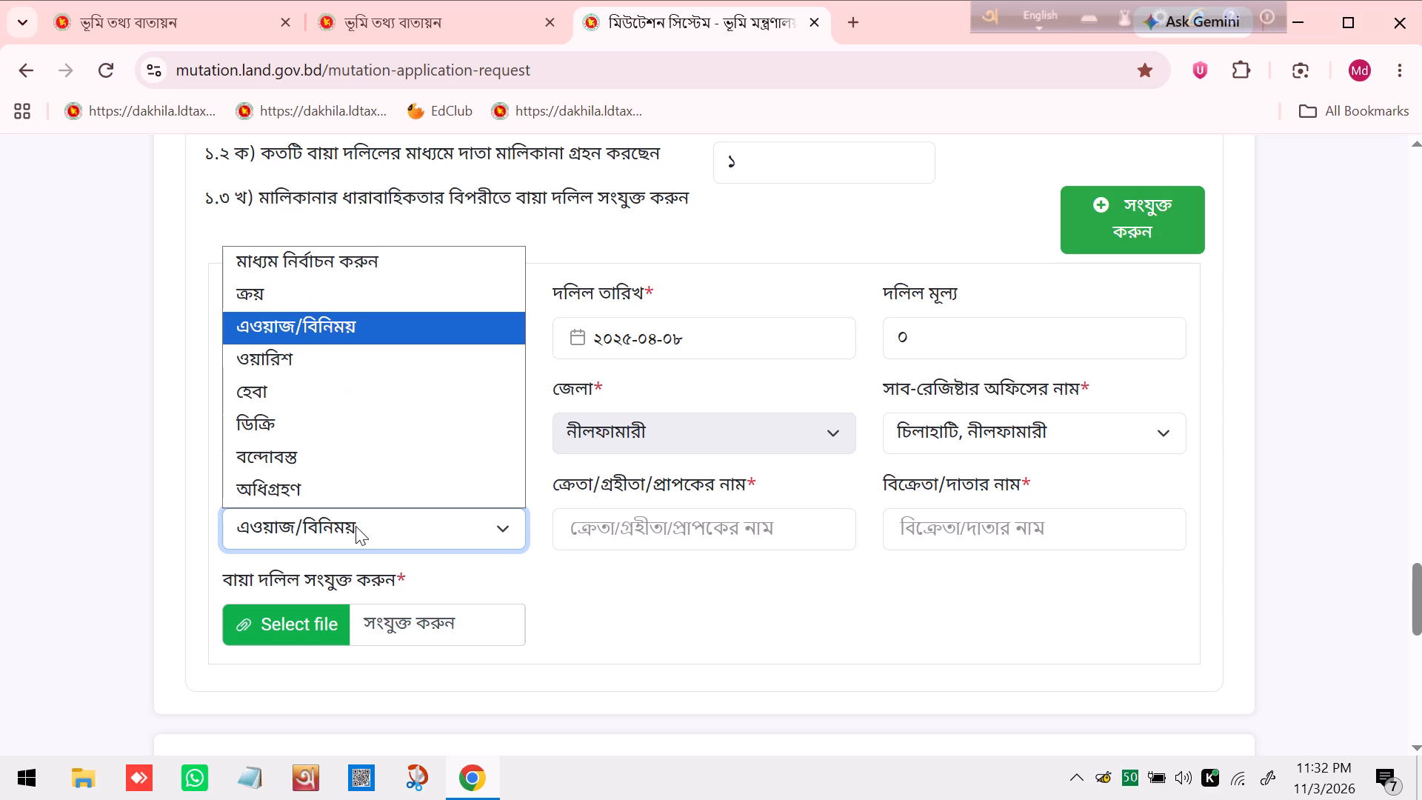
click(366, 520)
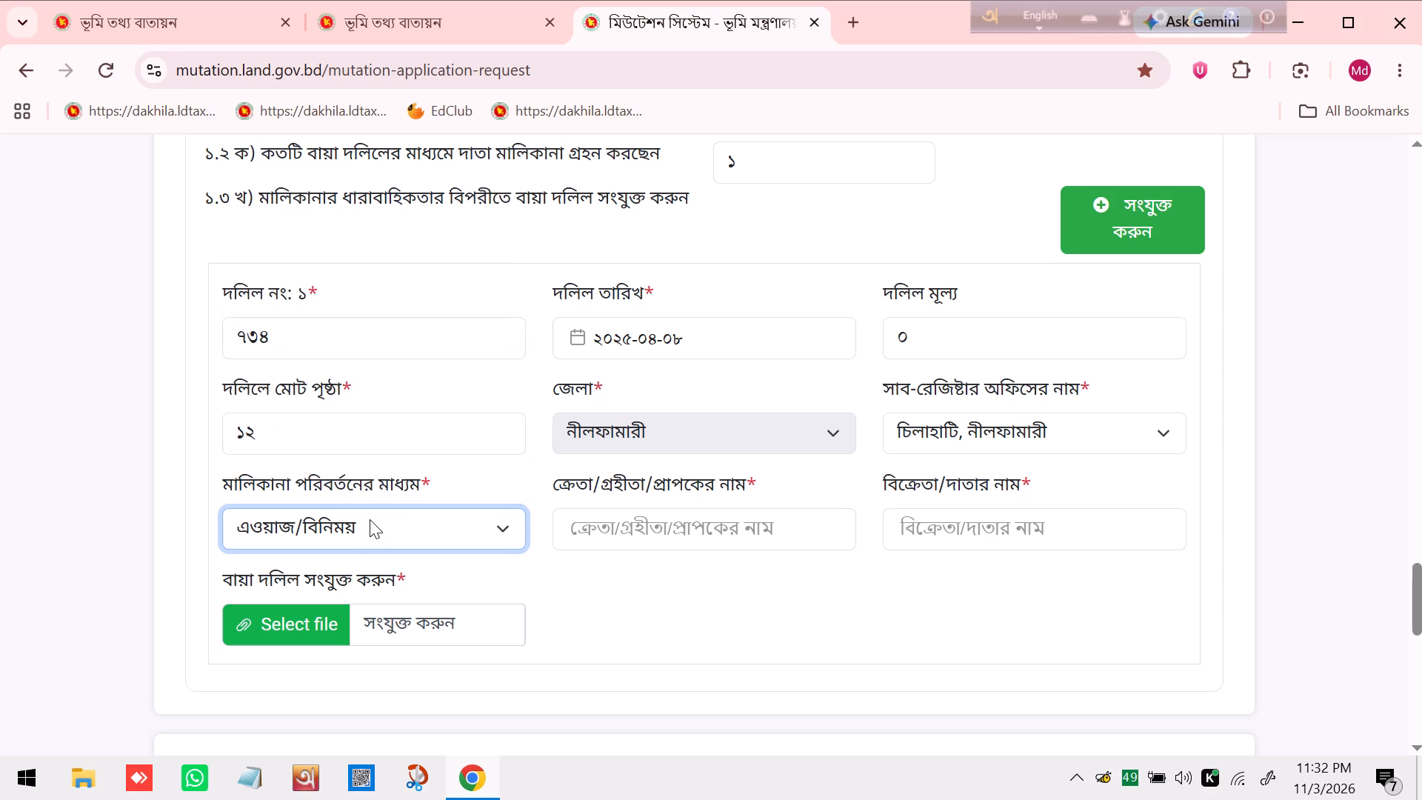
click(370, 519)
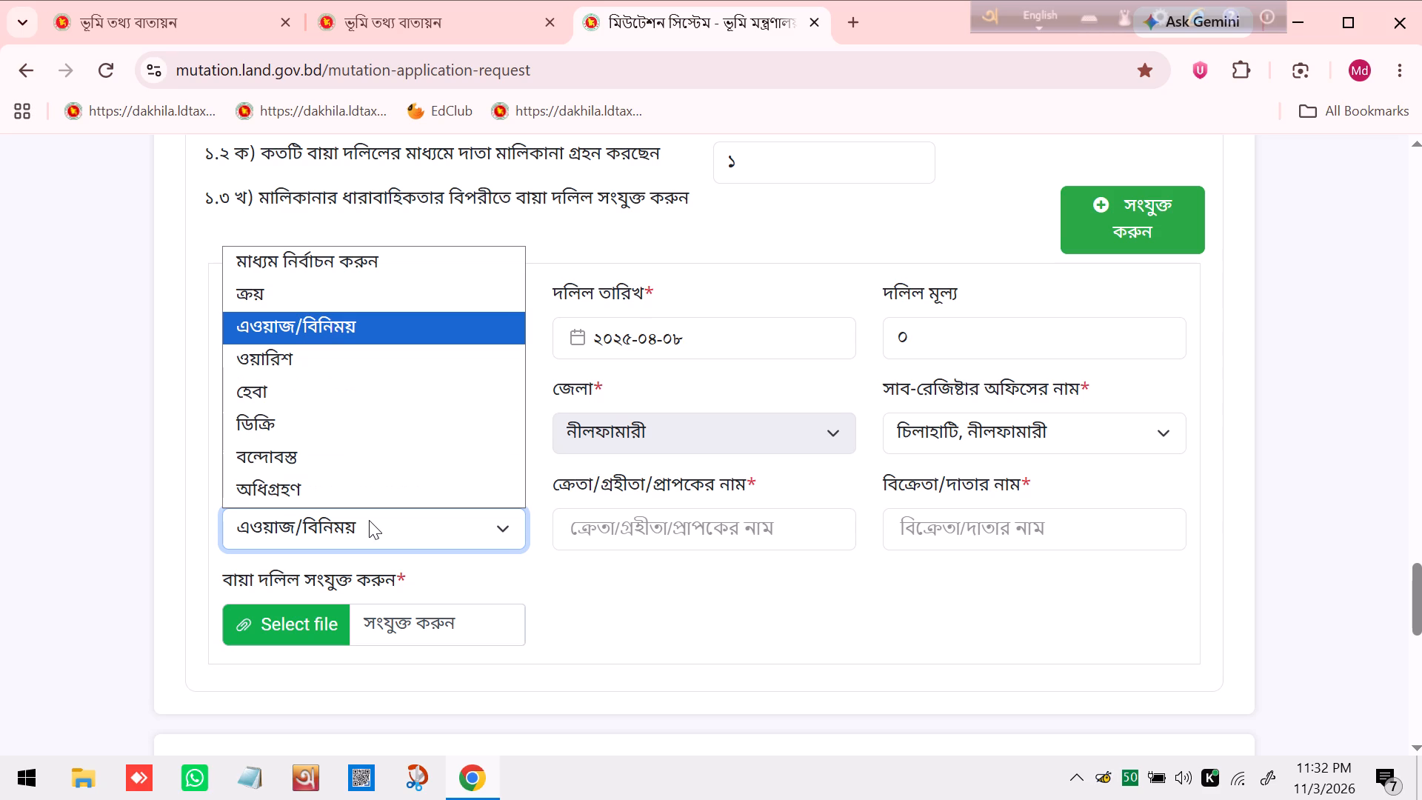
click(366, 527)
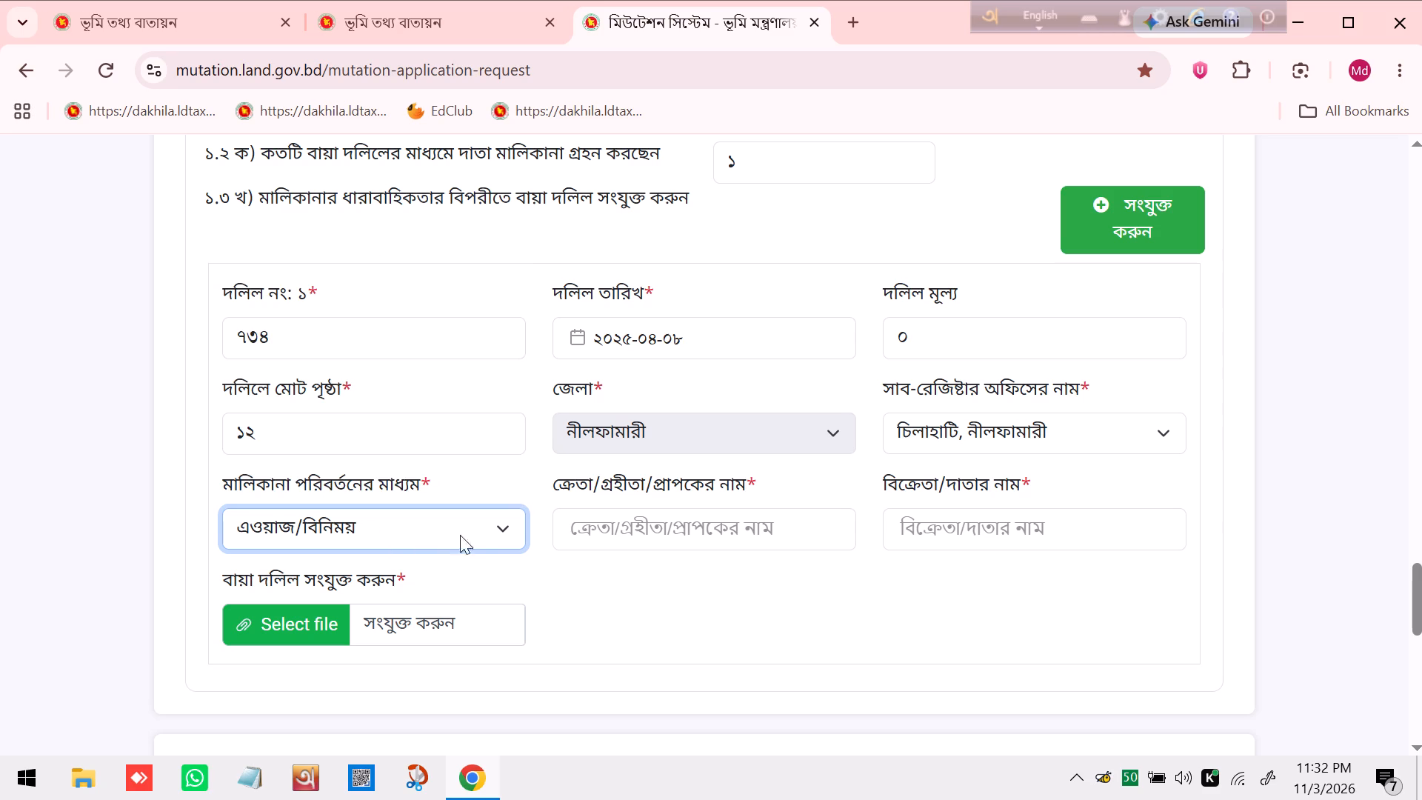
click(501, 530)
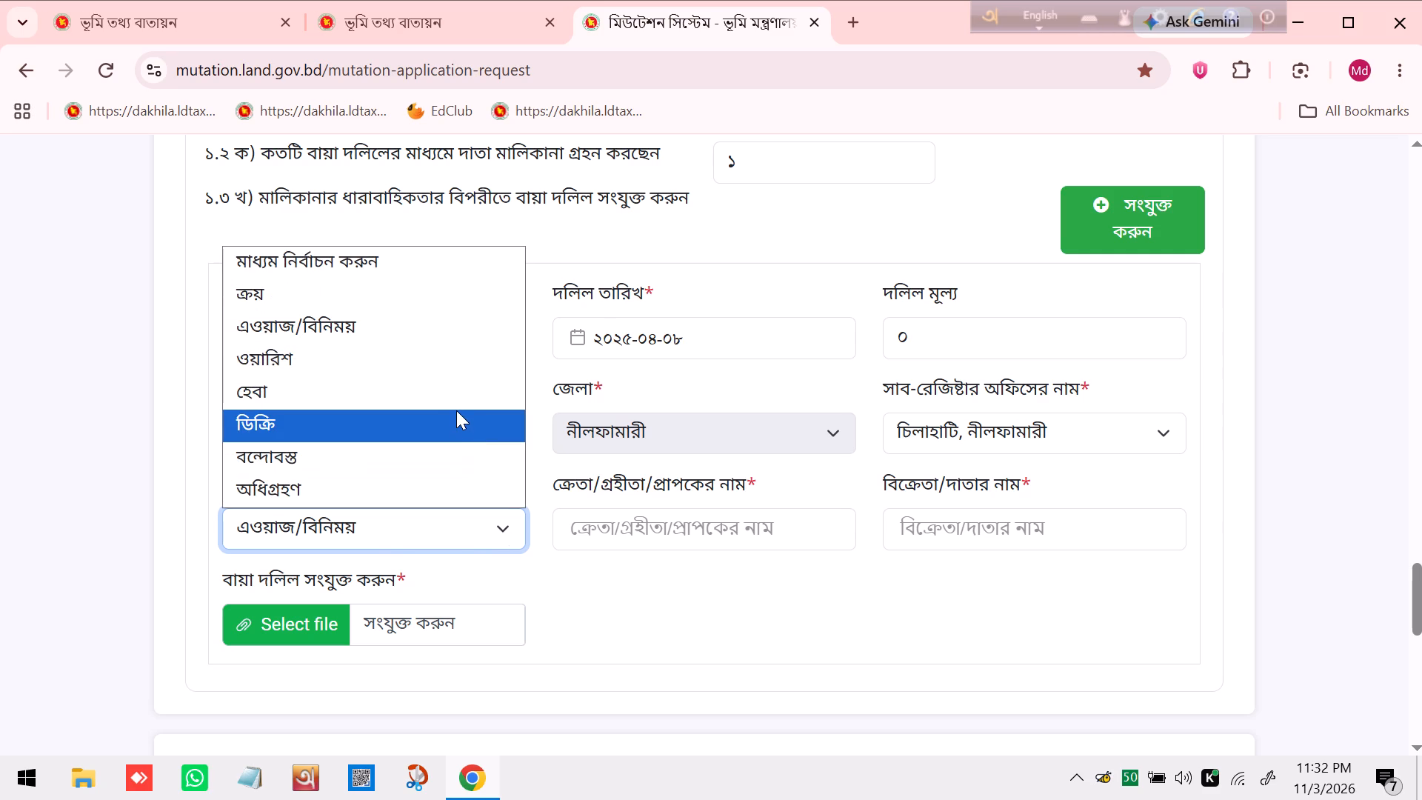
scroll(456, 410, down, 3)
click(500, 530)
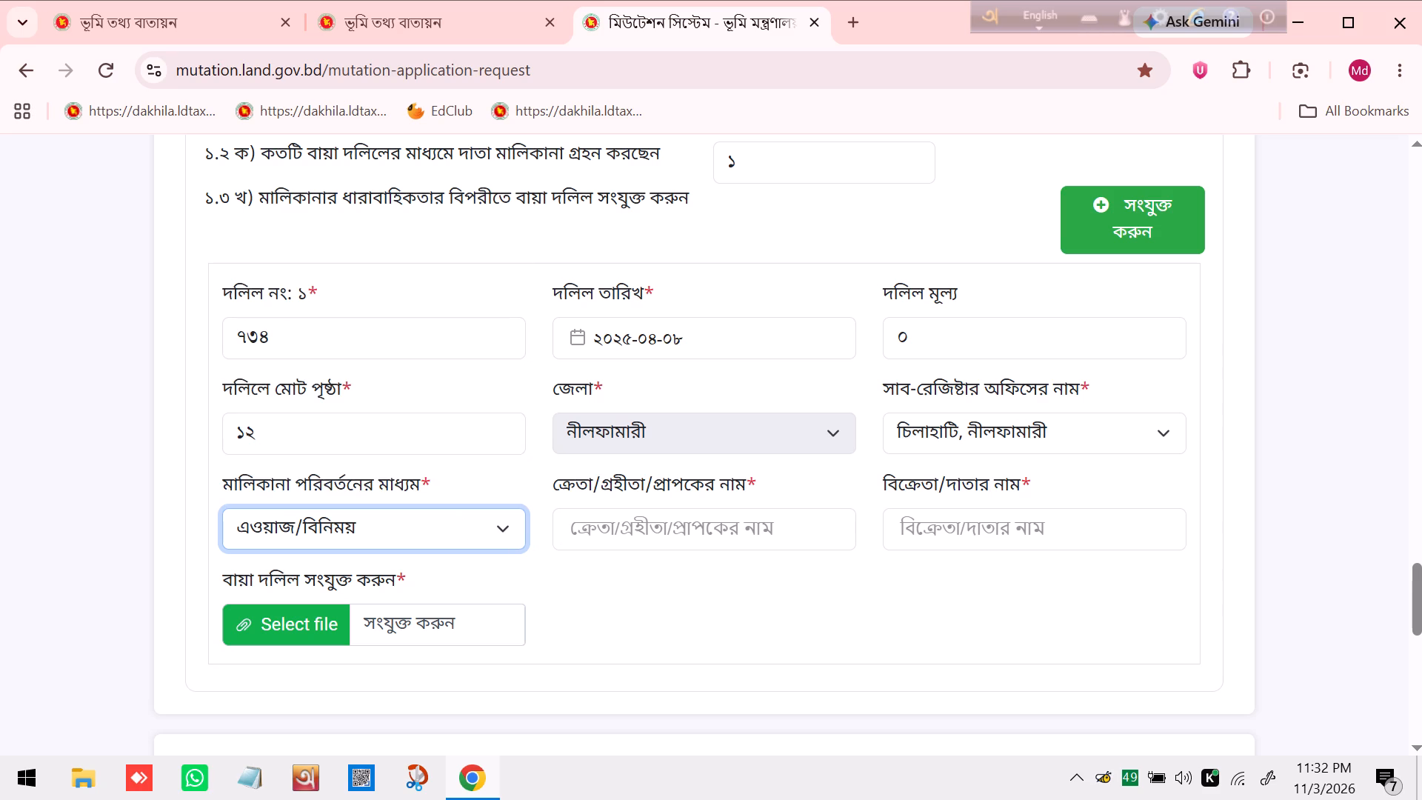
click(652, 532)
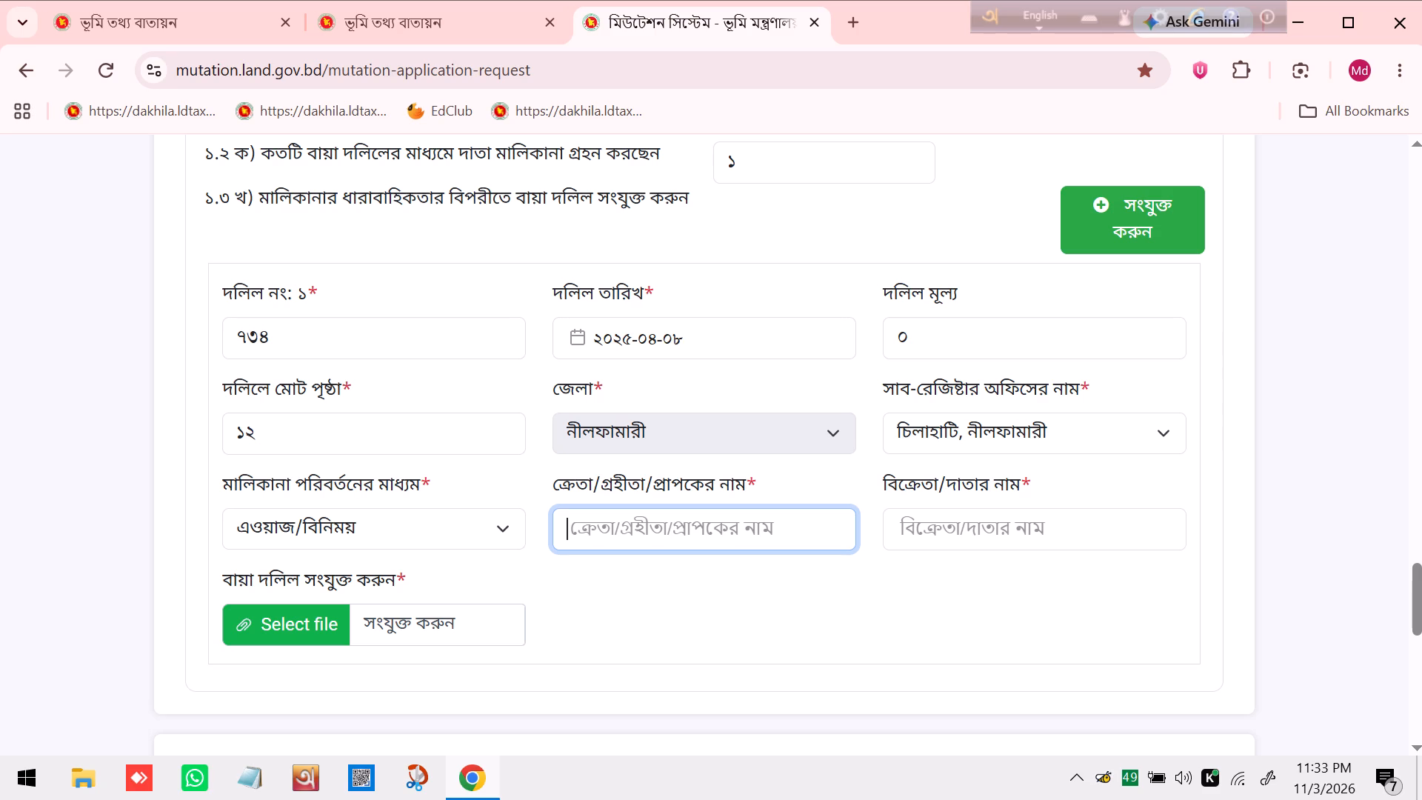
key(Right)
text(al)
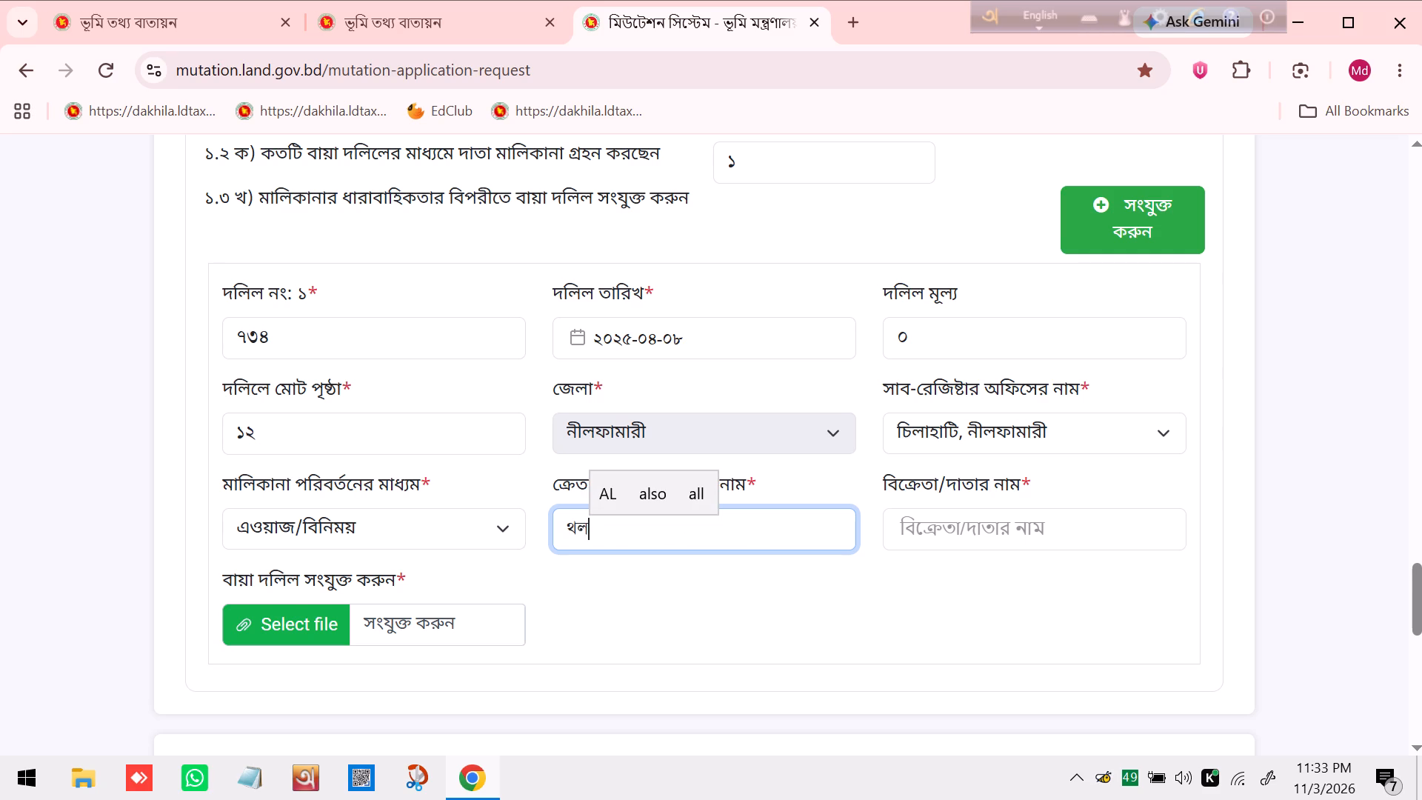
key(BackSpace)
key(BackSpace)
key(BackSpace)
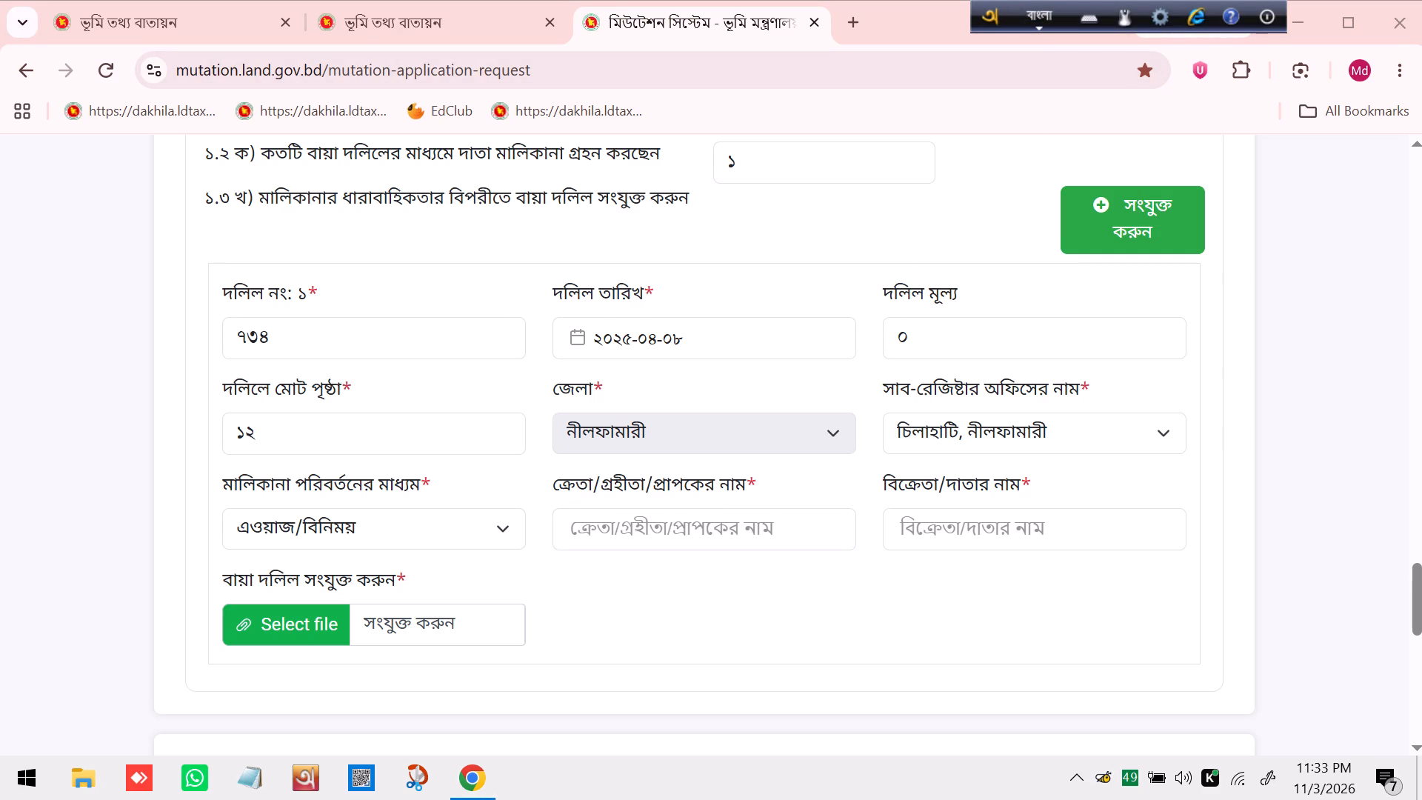
Enter the recipient's full name in Bangla as the prior deed's ক্রেতা/গ্রহীতা/প্রাপকের নাম.
click(759, 527)
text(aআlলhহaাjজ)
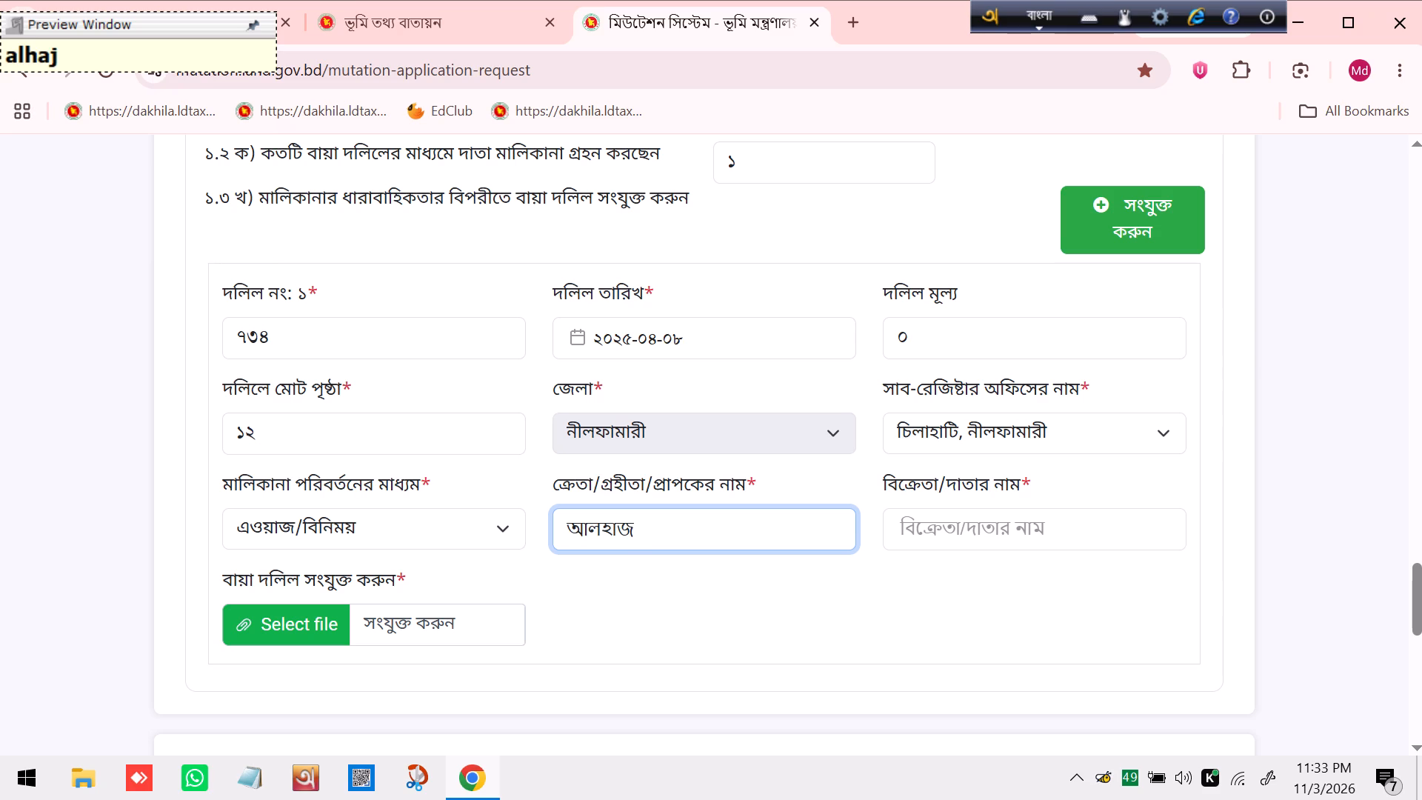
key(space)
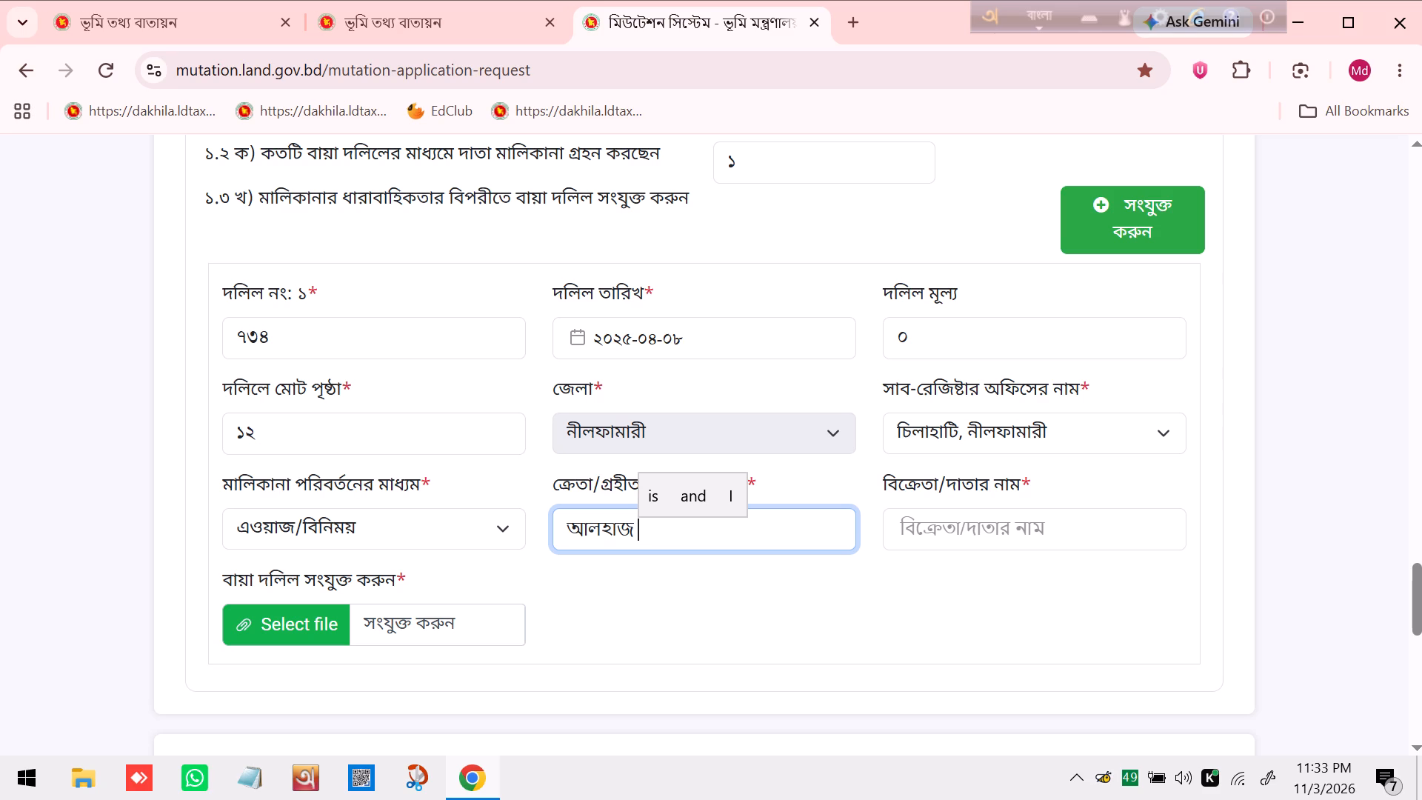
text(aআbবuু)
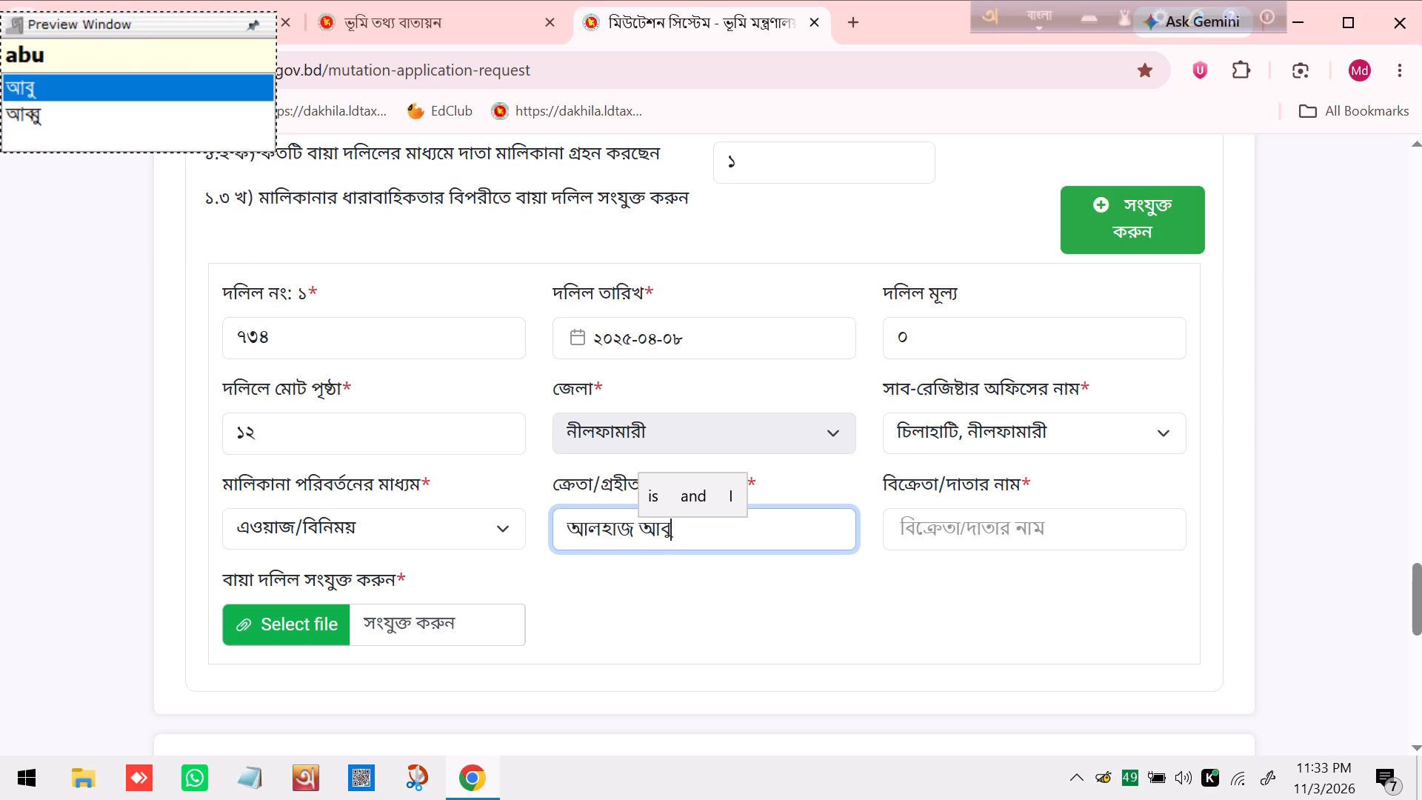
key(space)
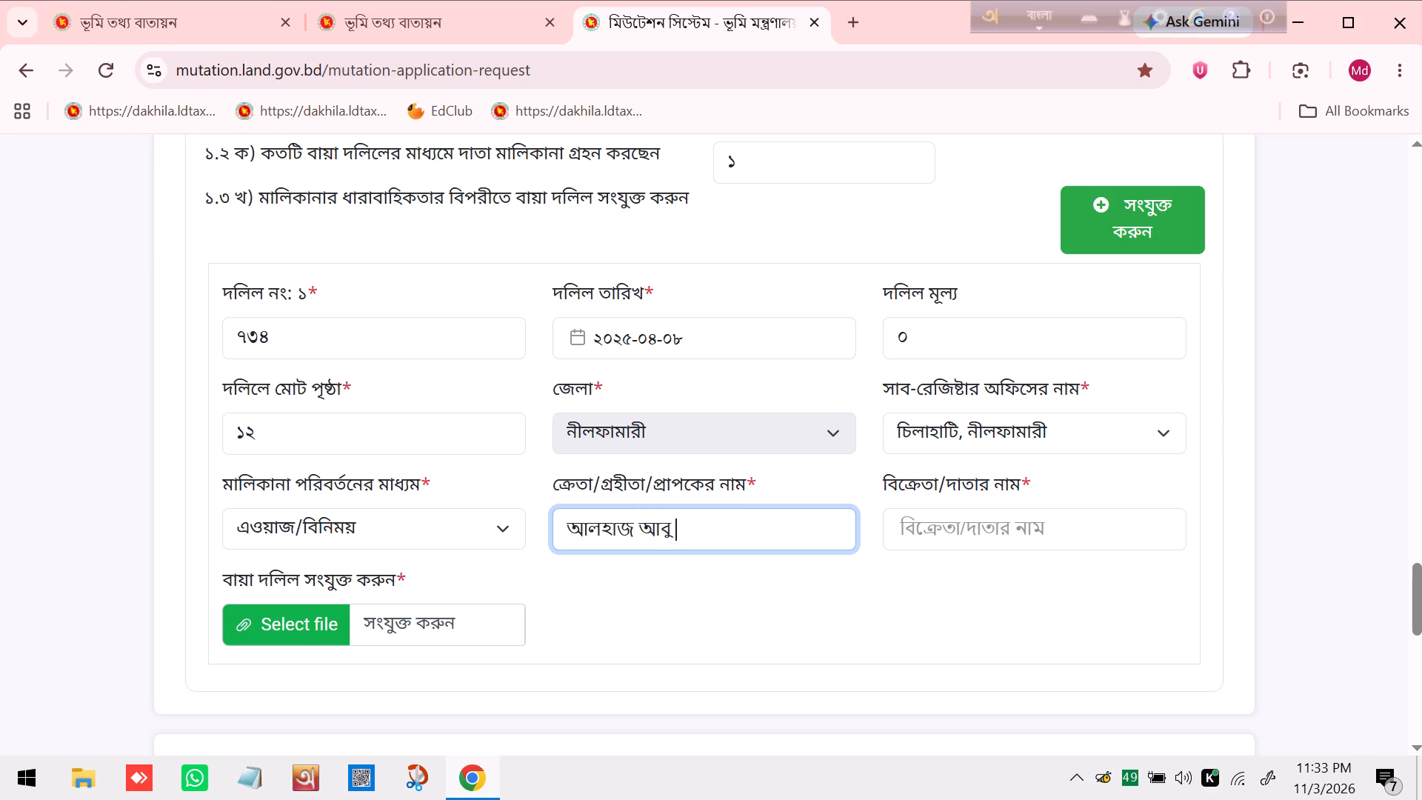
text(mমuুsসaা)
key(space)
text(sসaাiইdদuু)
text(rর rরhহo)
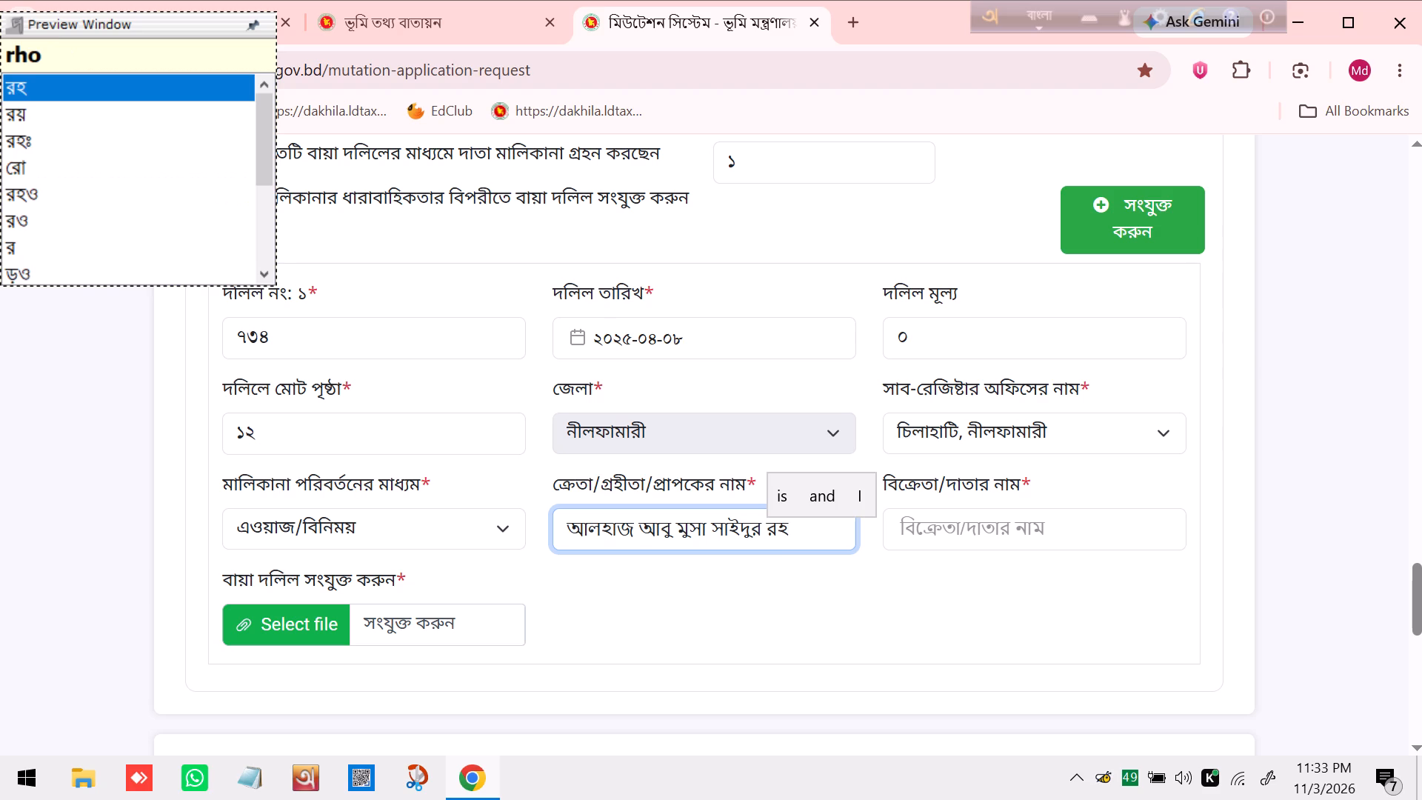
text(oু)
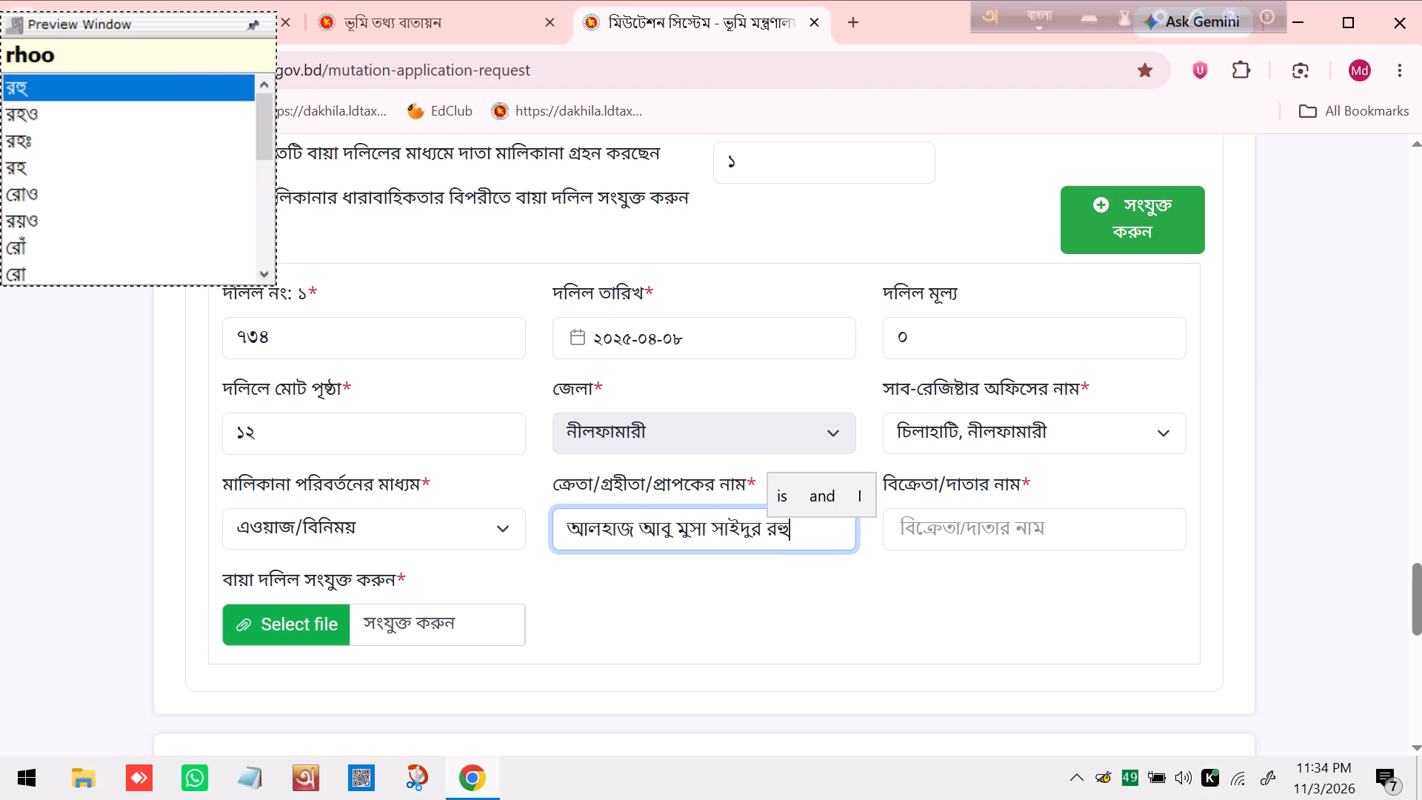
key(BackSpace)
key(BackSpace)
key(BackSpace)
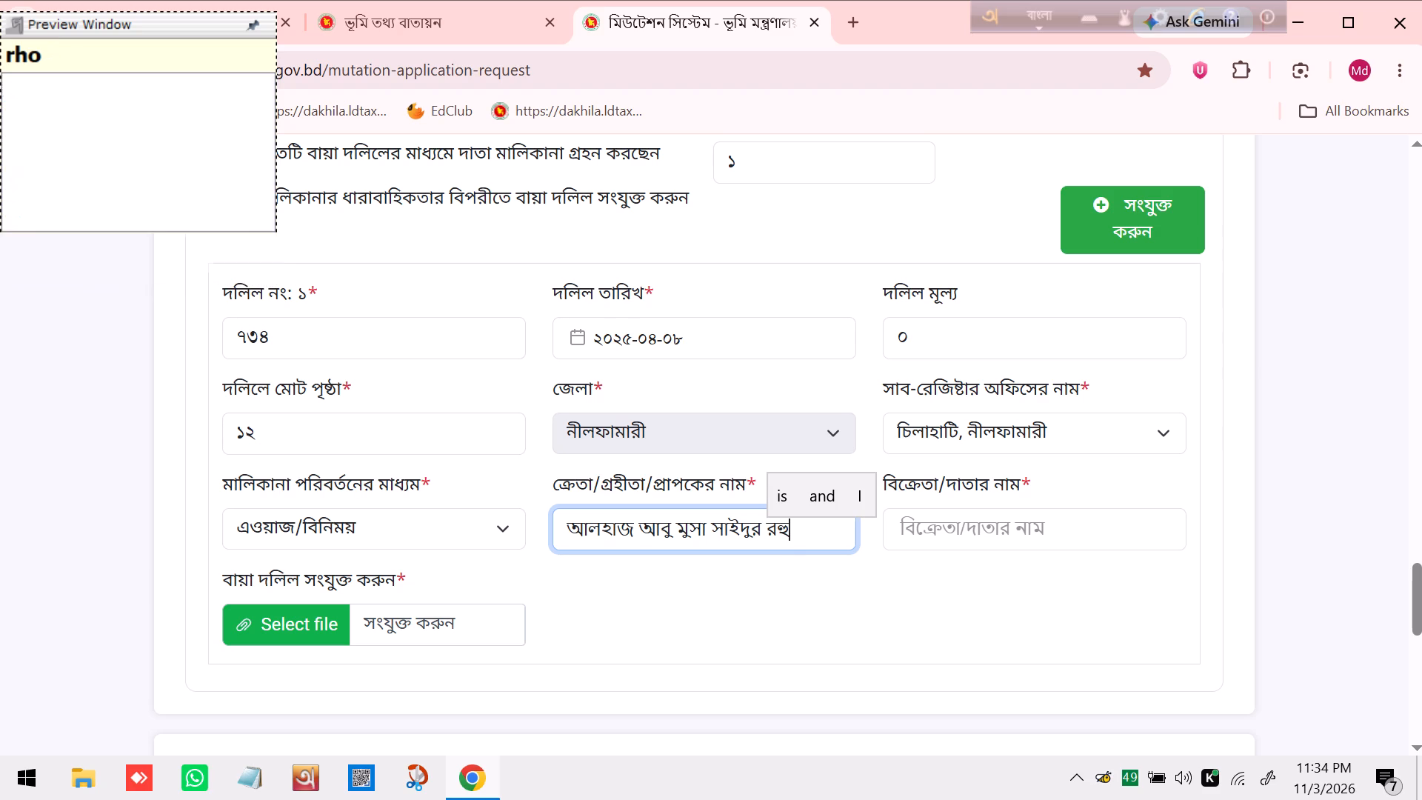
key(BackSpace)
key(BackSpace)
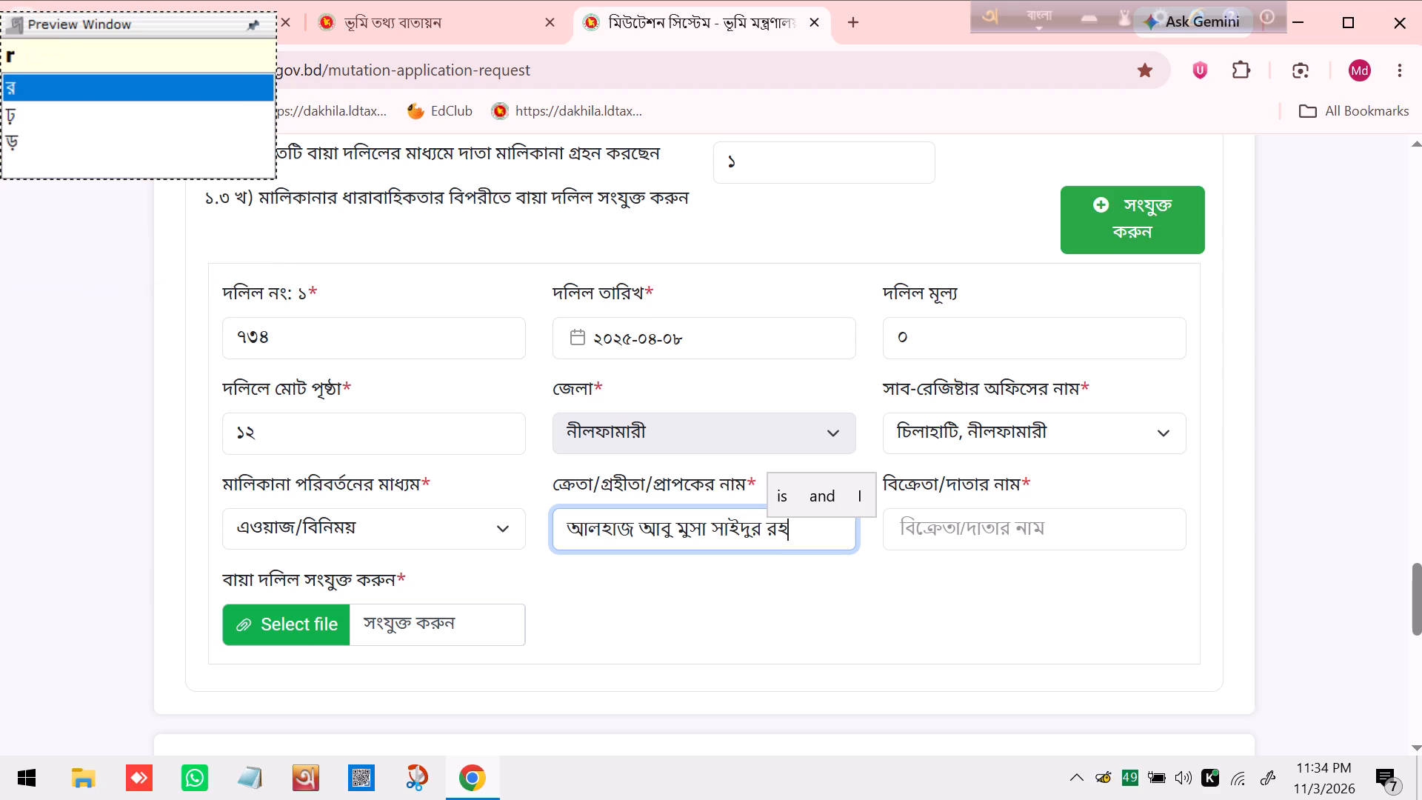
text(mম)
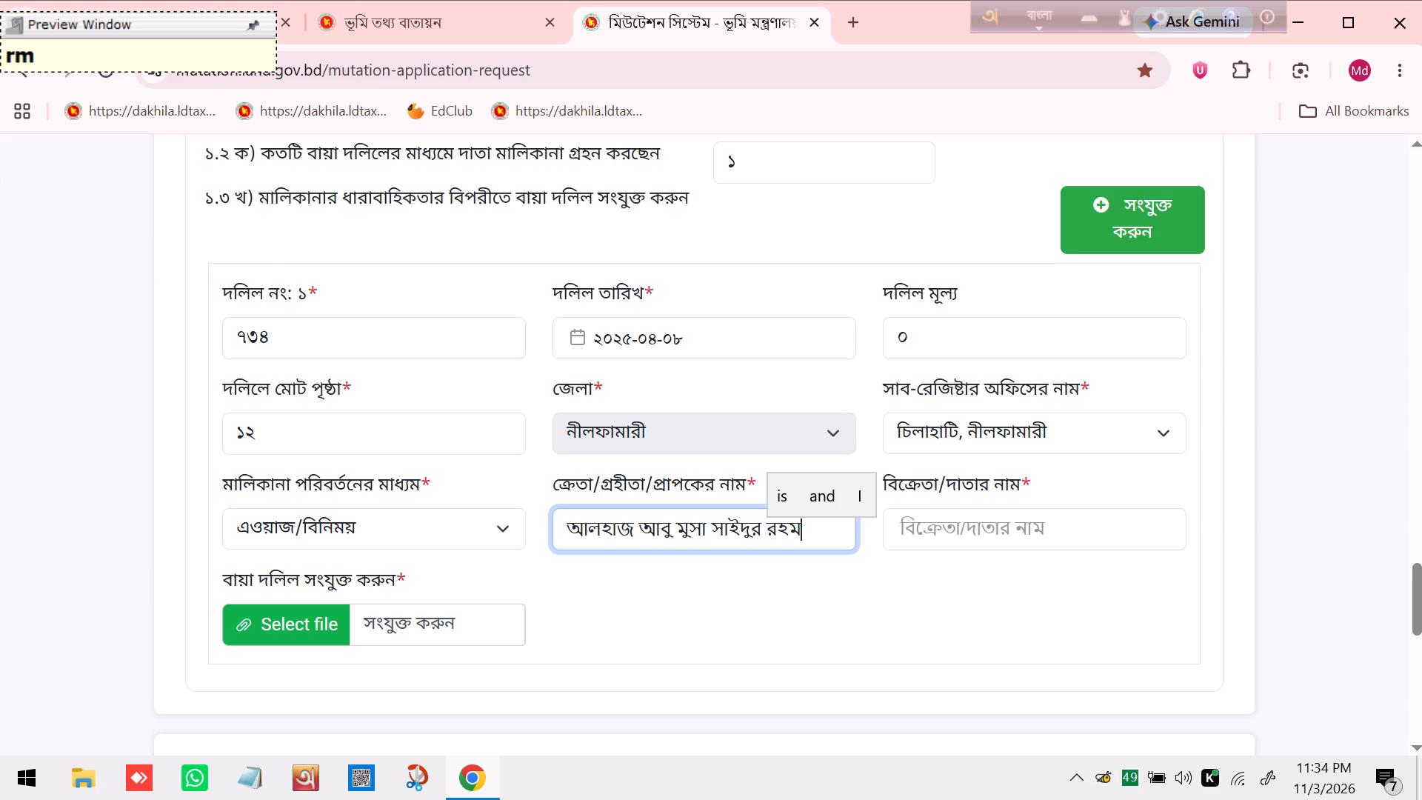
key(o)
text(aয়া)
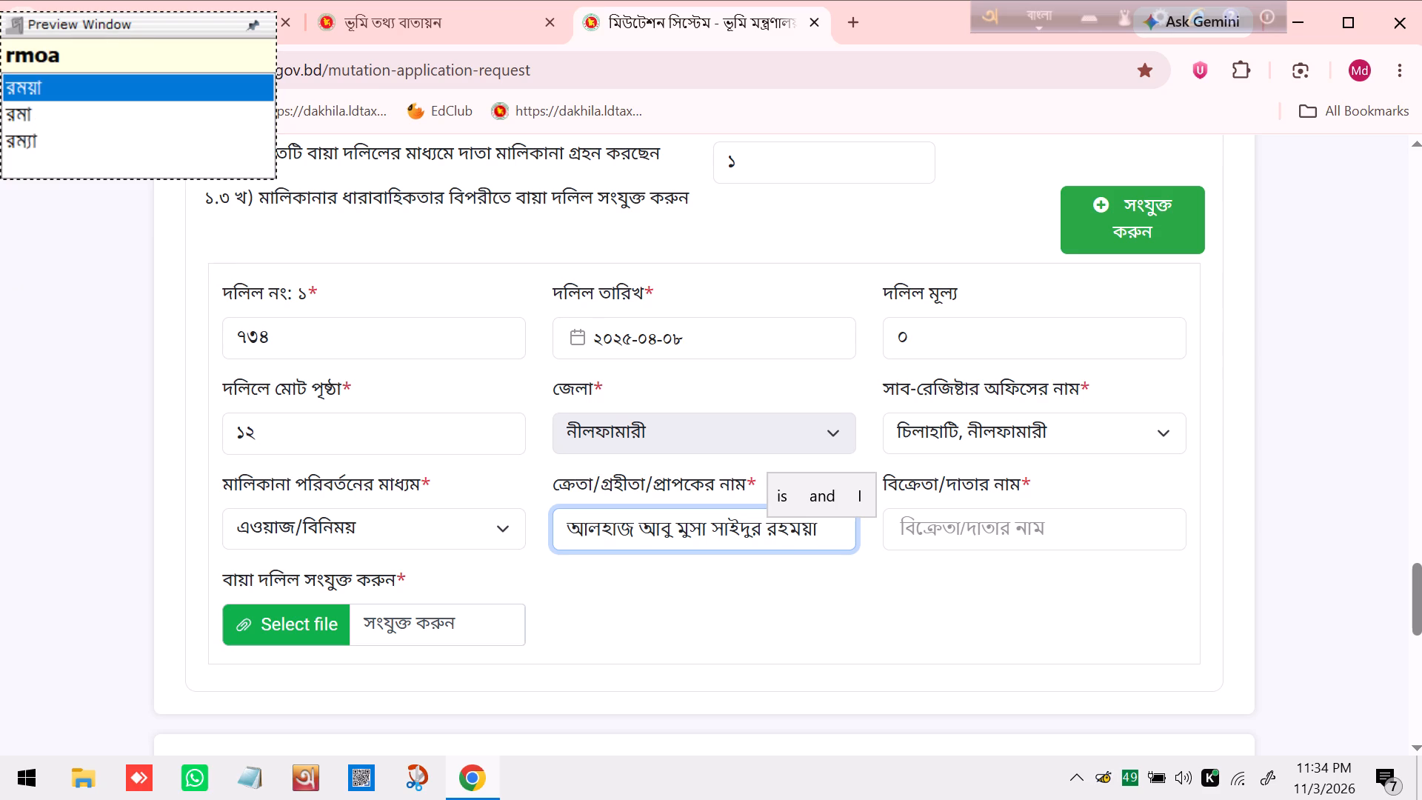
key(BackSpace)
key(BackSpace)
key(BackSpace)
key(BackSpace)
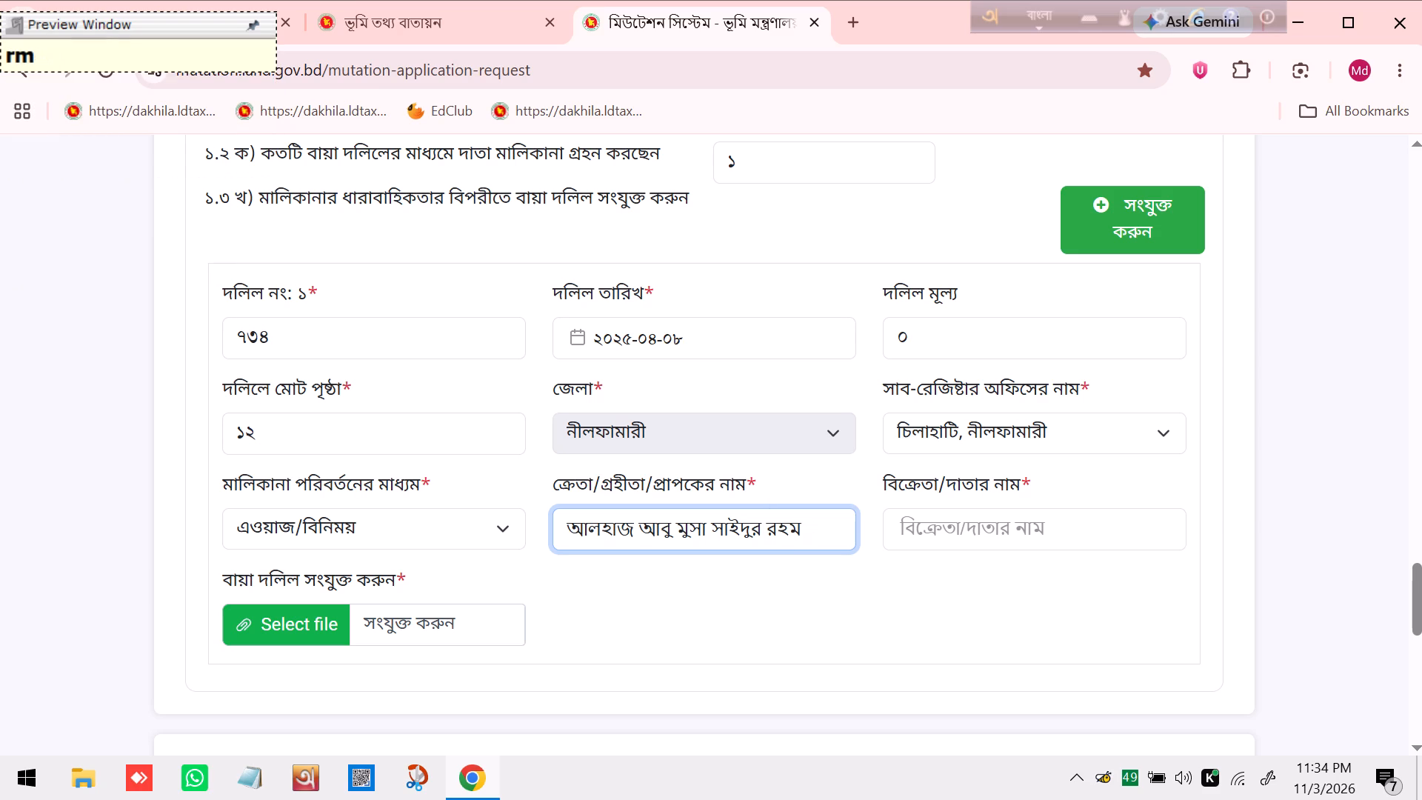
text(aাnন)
Enter the donor's full name in Bangla as the prior deed's বিক্রেতা/দাতার নাম, correcting the spelling of the surname.
click(1026, 529)
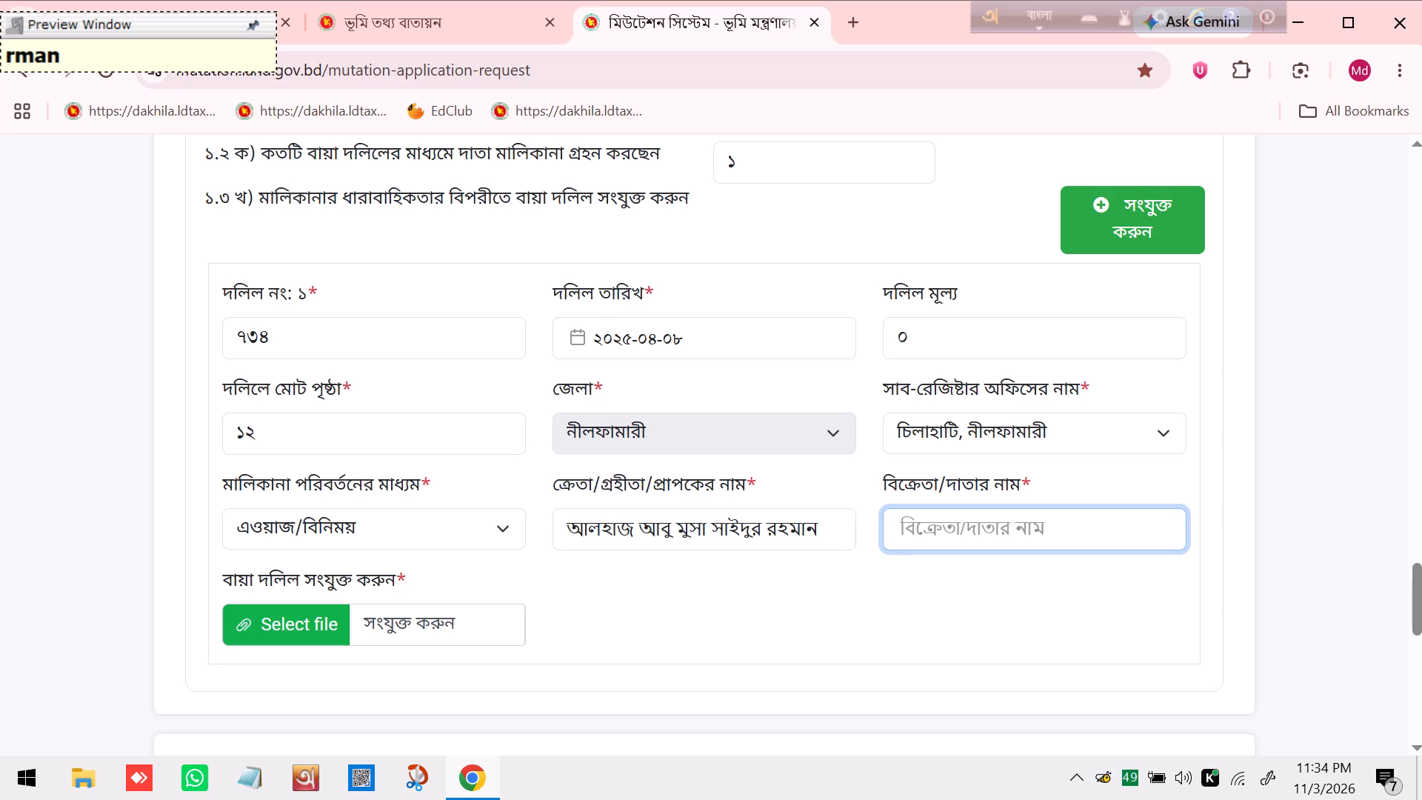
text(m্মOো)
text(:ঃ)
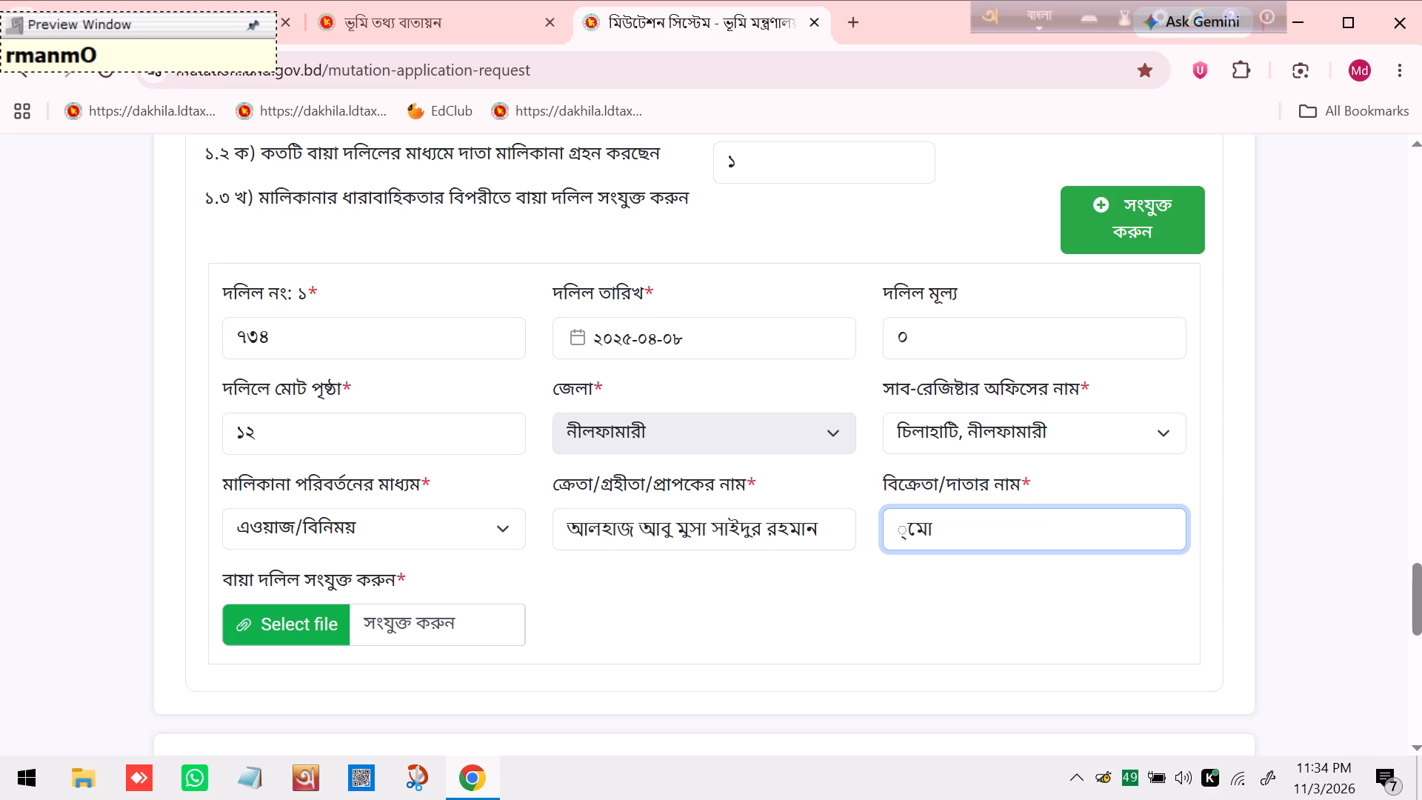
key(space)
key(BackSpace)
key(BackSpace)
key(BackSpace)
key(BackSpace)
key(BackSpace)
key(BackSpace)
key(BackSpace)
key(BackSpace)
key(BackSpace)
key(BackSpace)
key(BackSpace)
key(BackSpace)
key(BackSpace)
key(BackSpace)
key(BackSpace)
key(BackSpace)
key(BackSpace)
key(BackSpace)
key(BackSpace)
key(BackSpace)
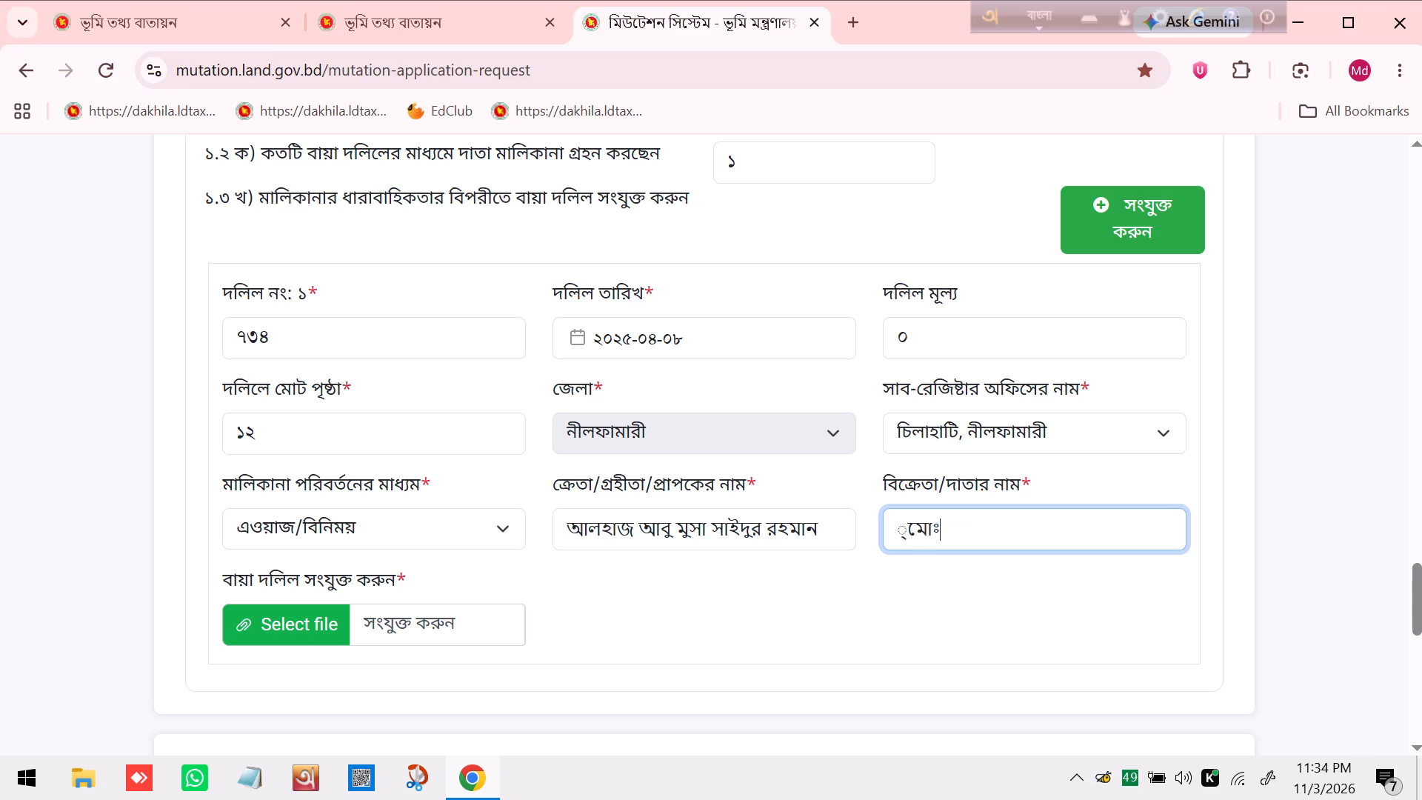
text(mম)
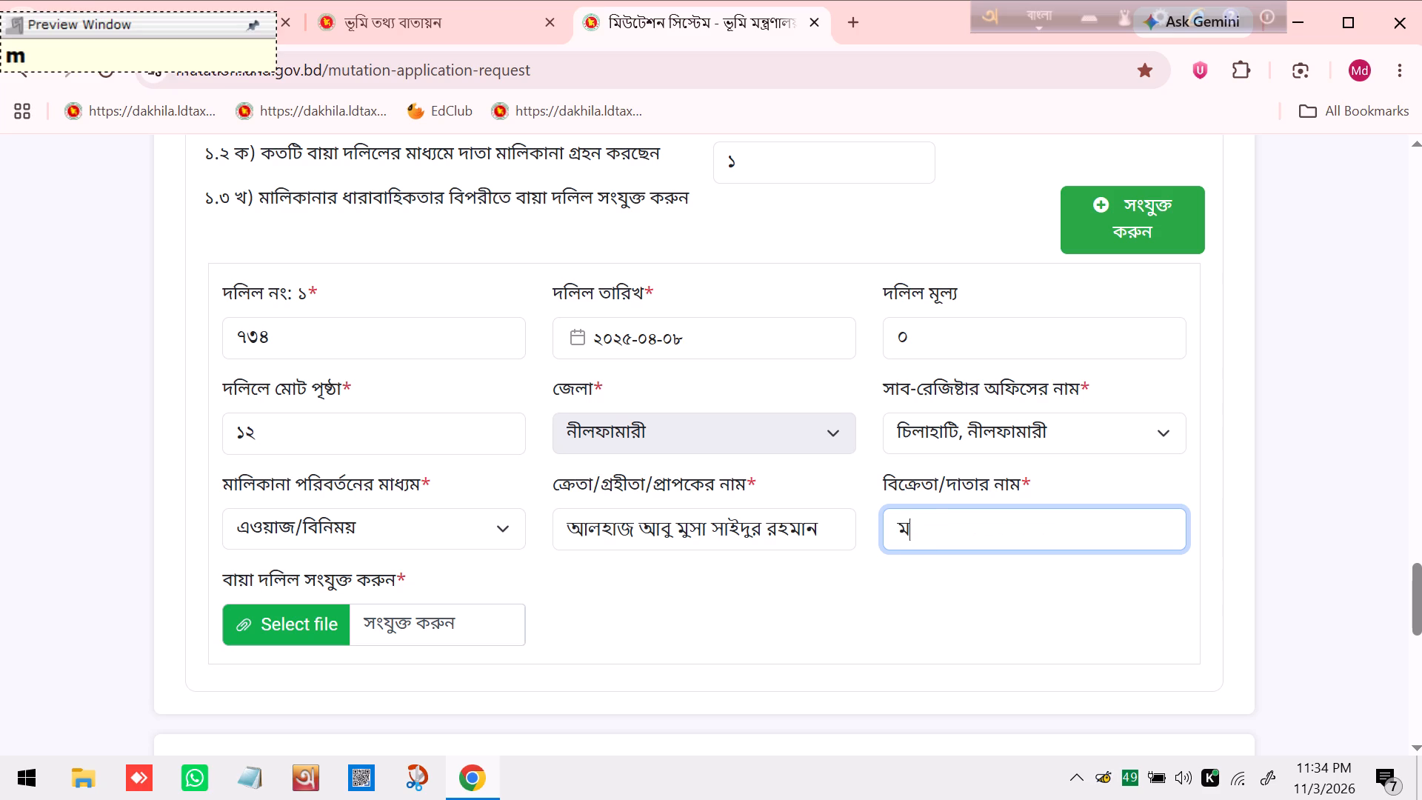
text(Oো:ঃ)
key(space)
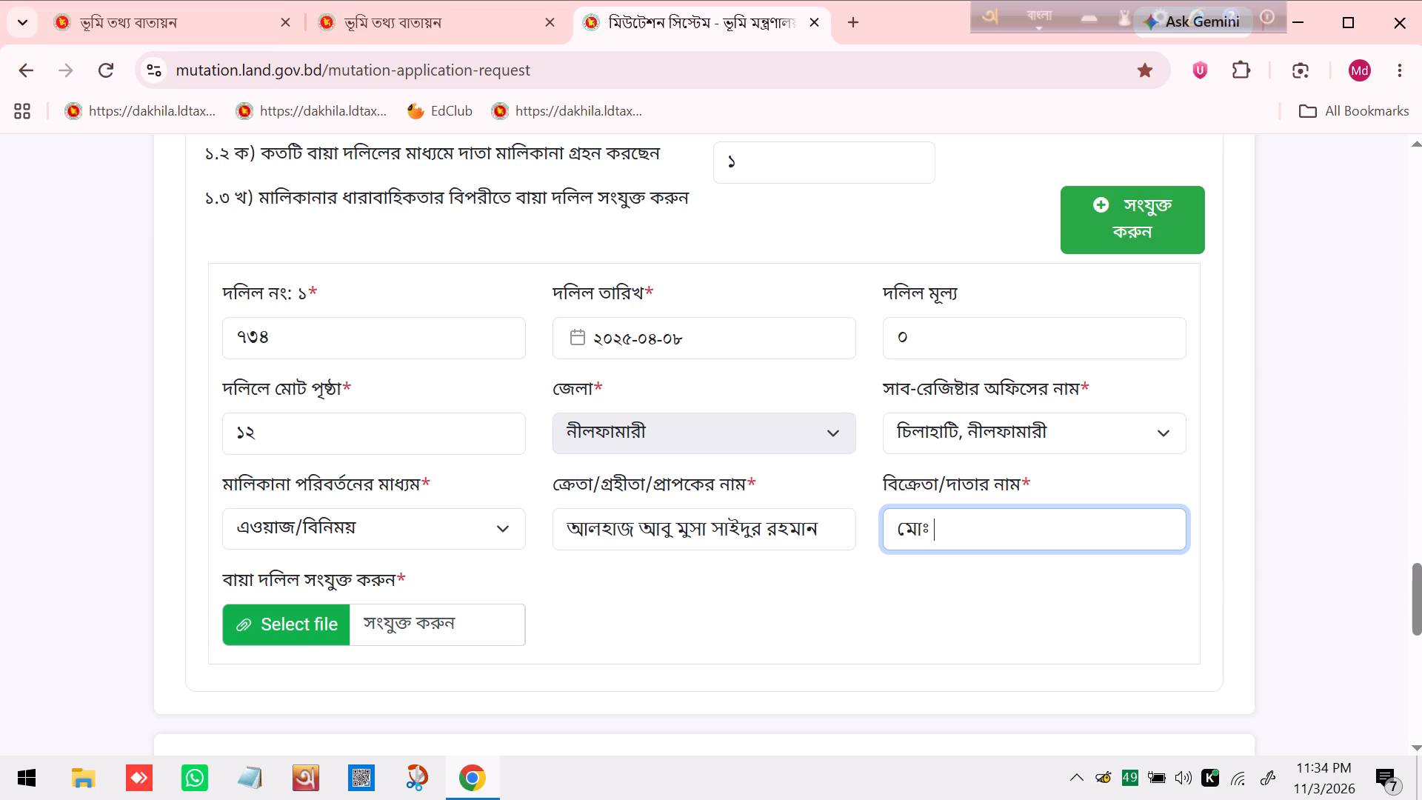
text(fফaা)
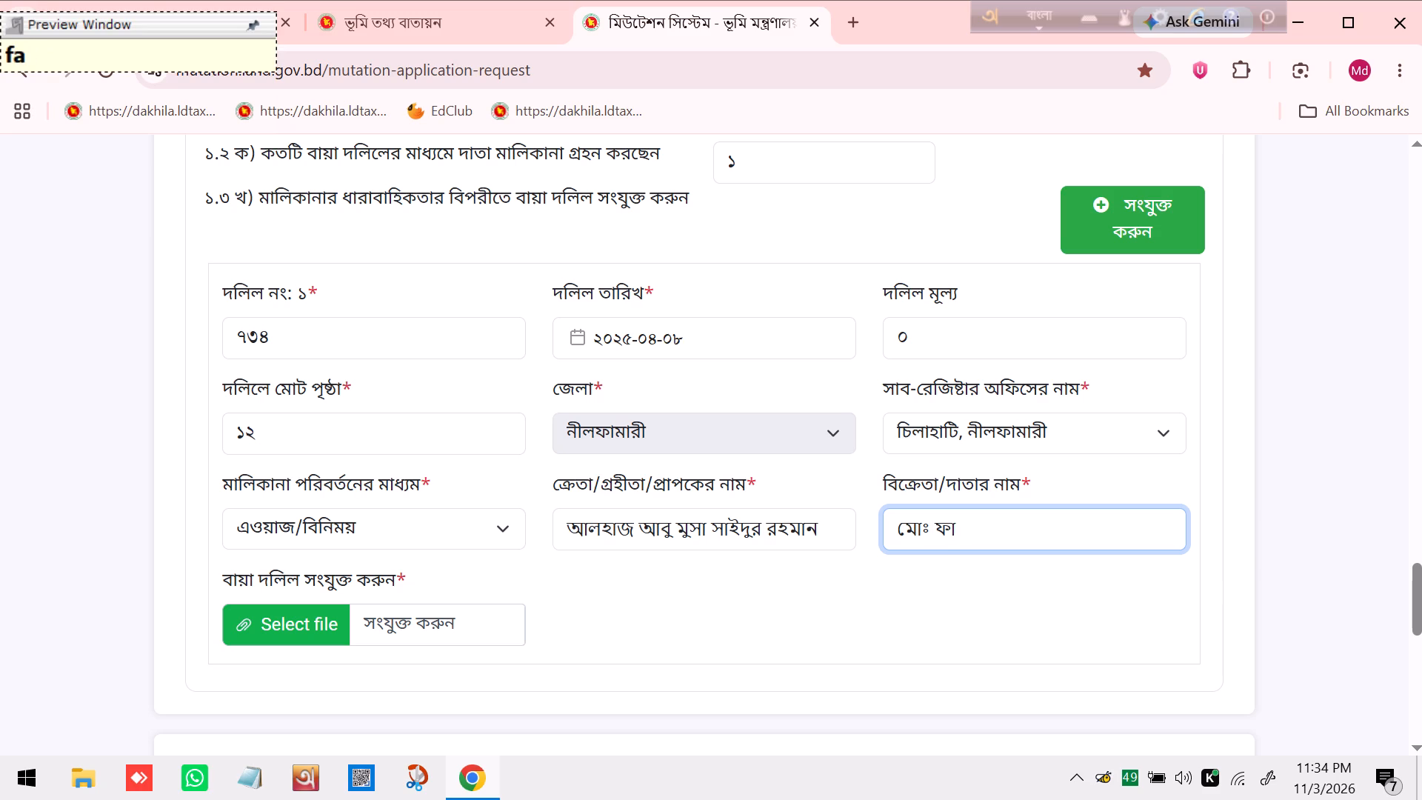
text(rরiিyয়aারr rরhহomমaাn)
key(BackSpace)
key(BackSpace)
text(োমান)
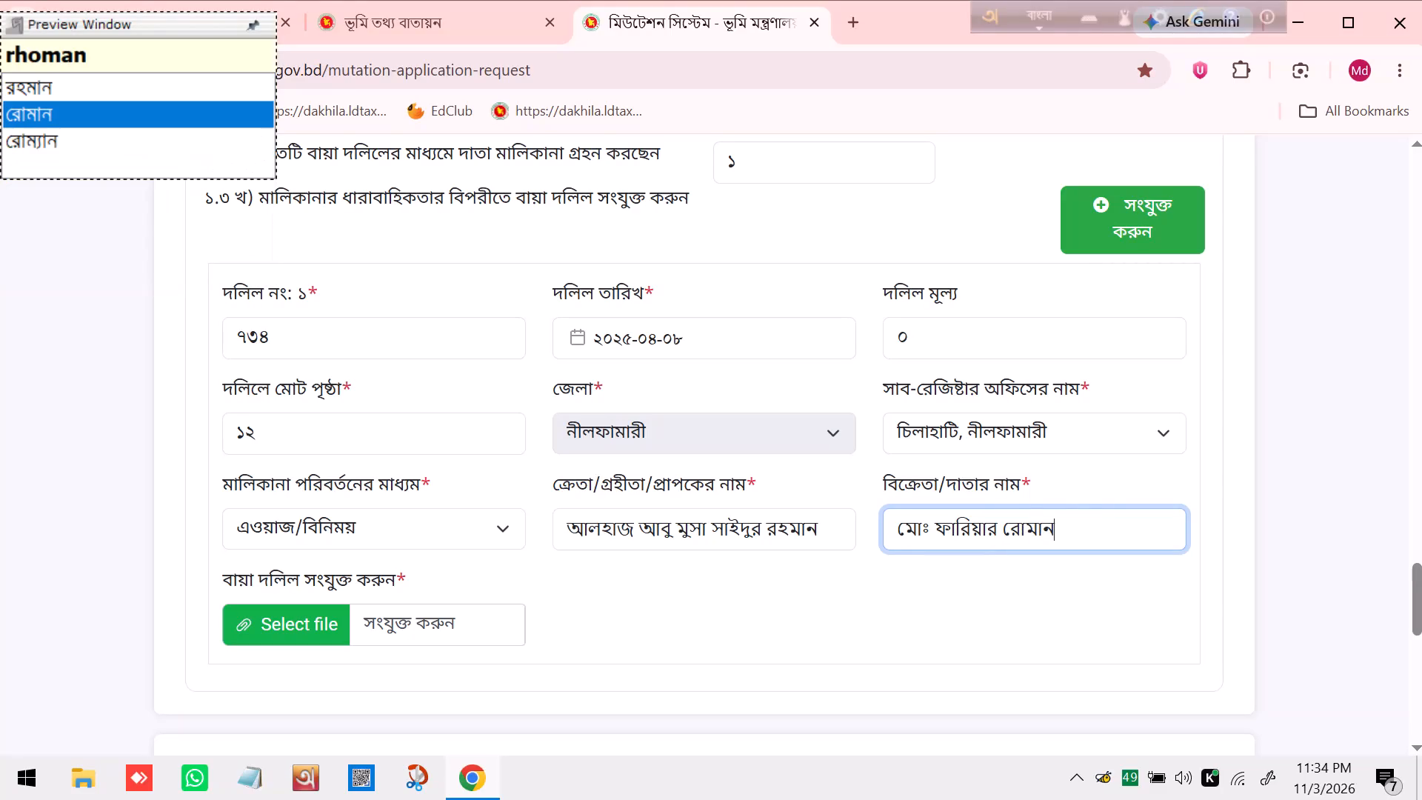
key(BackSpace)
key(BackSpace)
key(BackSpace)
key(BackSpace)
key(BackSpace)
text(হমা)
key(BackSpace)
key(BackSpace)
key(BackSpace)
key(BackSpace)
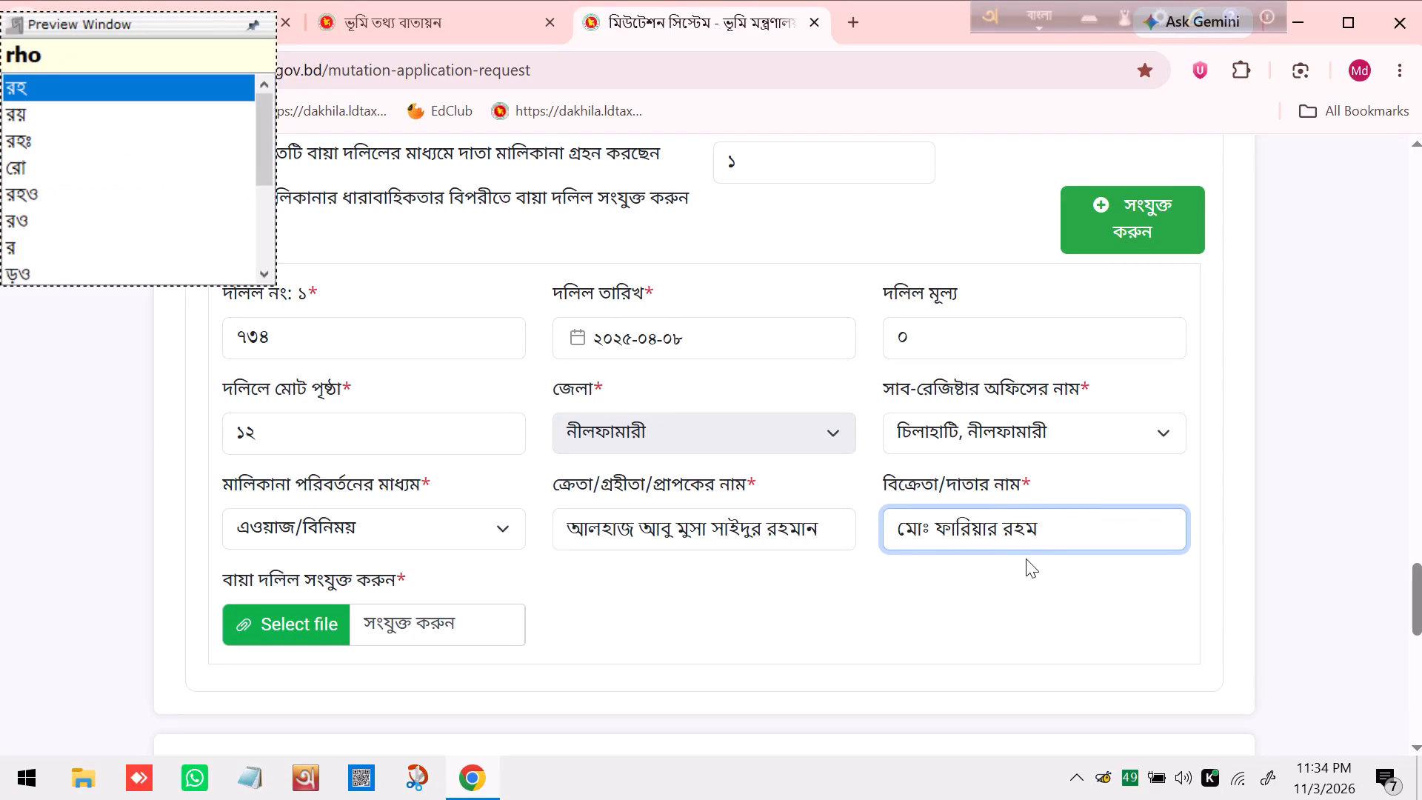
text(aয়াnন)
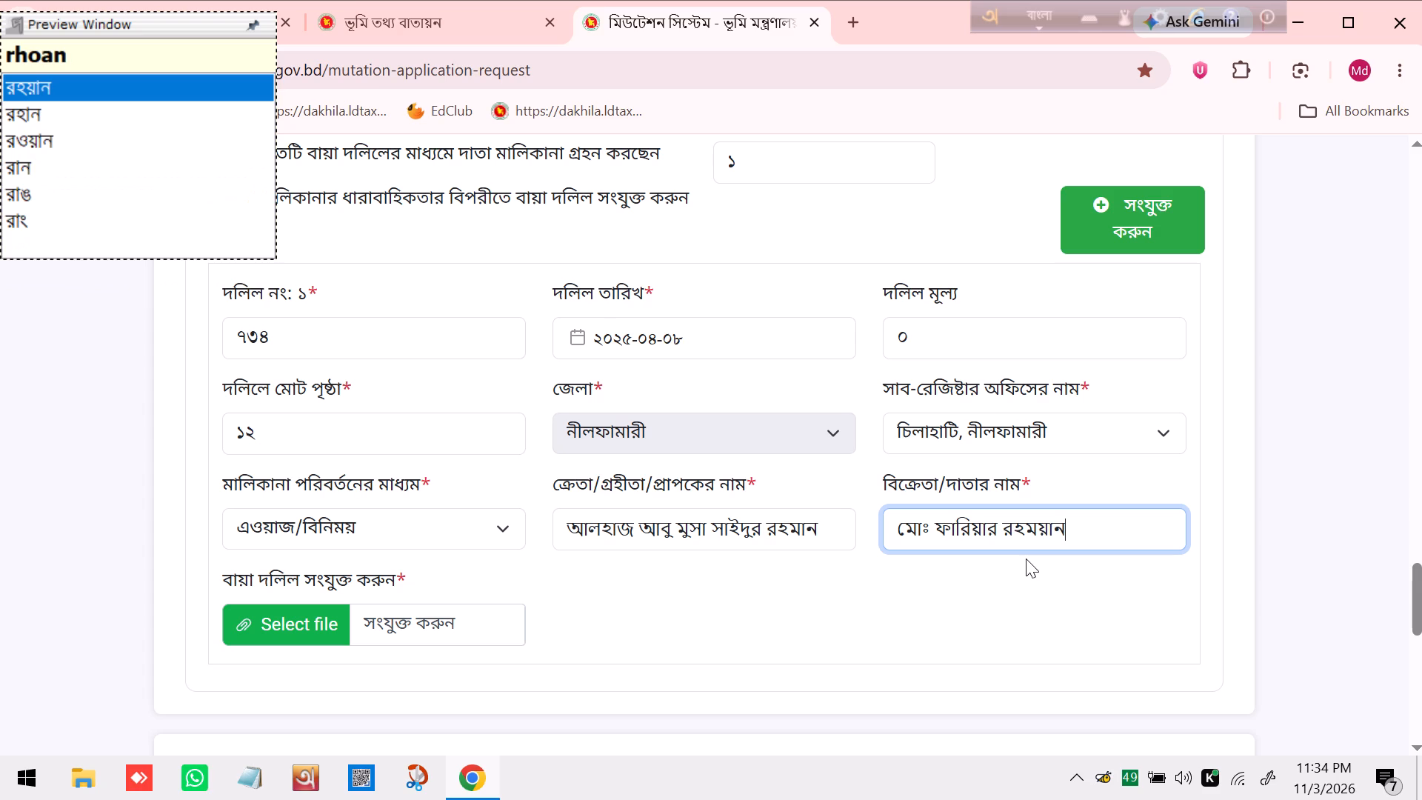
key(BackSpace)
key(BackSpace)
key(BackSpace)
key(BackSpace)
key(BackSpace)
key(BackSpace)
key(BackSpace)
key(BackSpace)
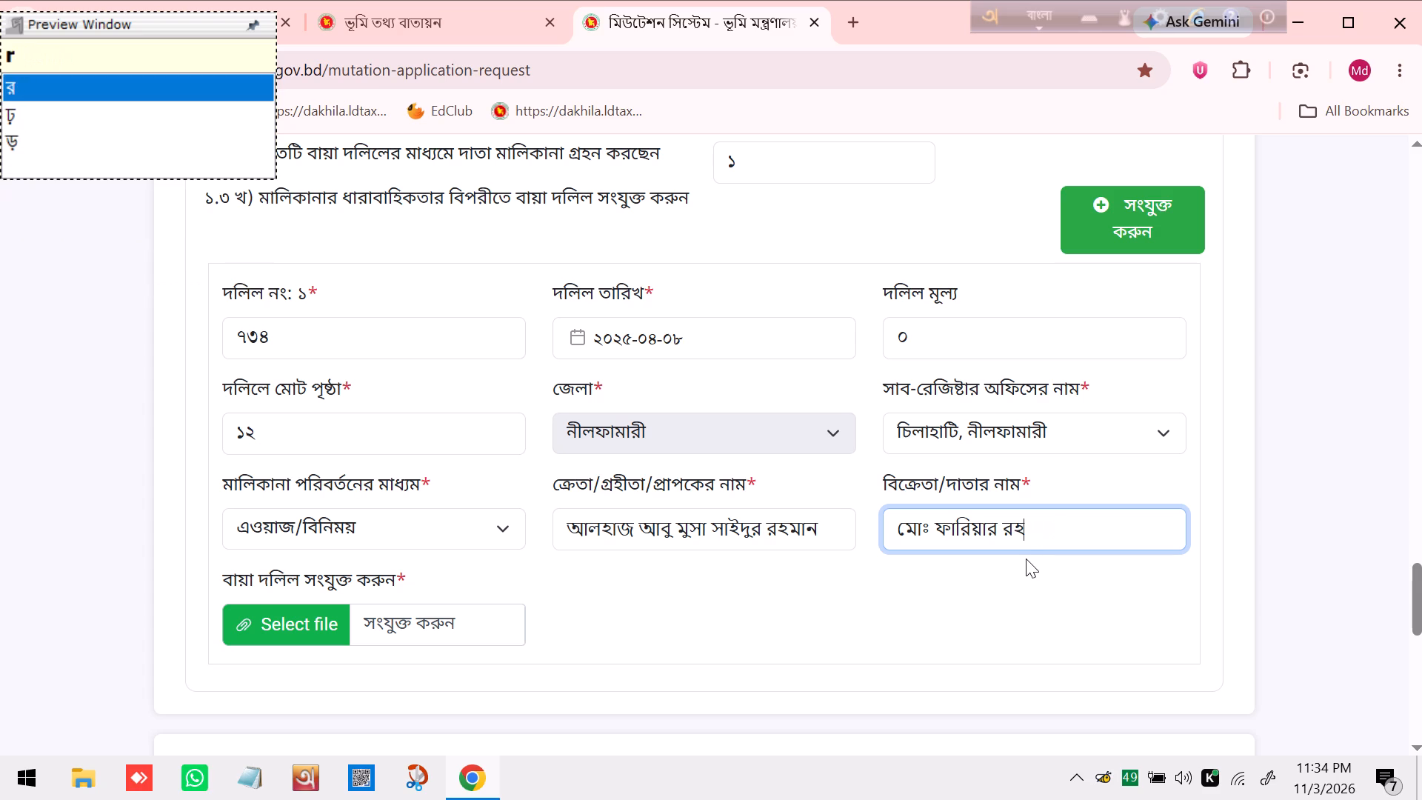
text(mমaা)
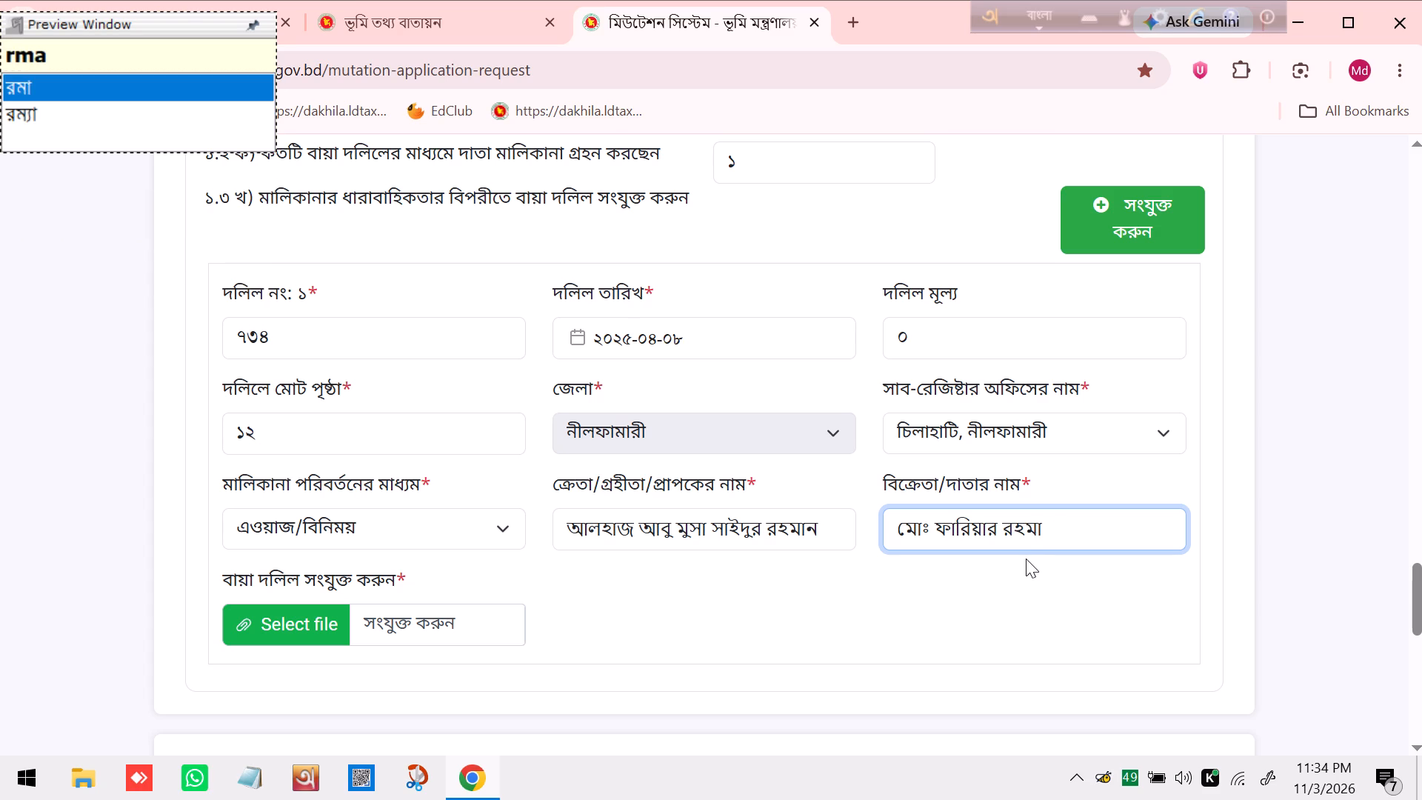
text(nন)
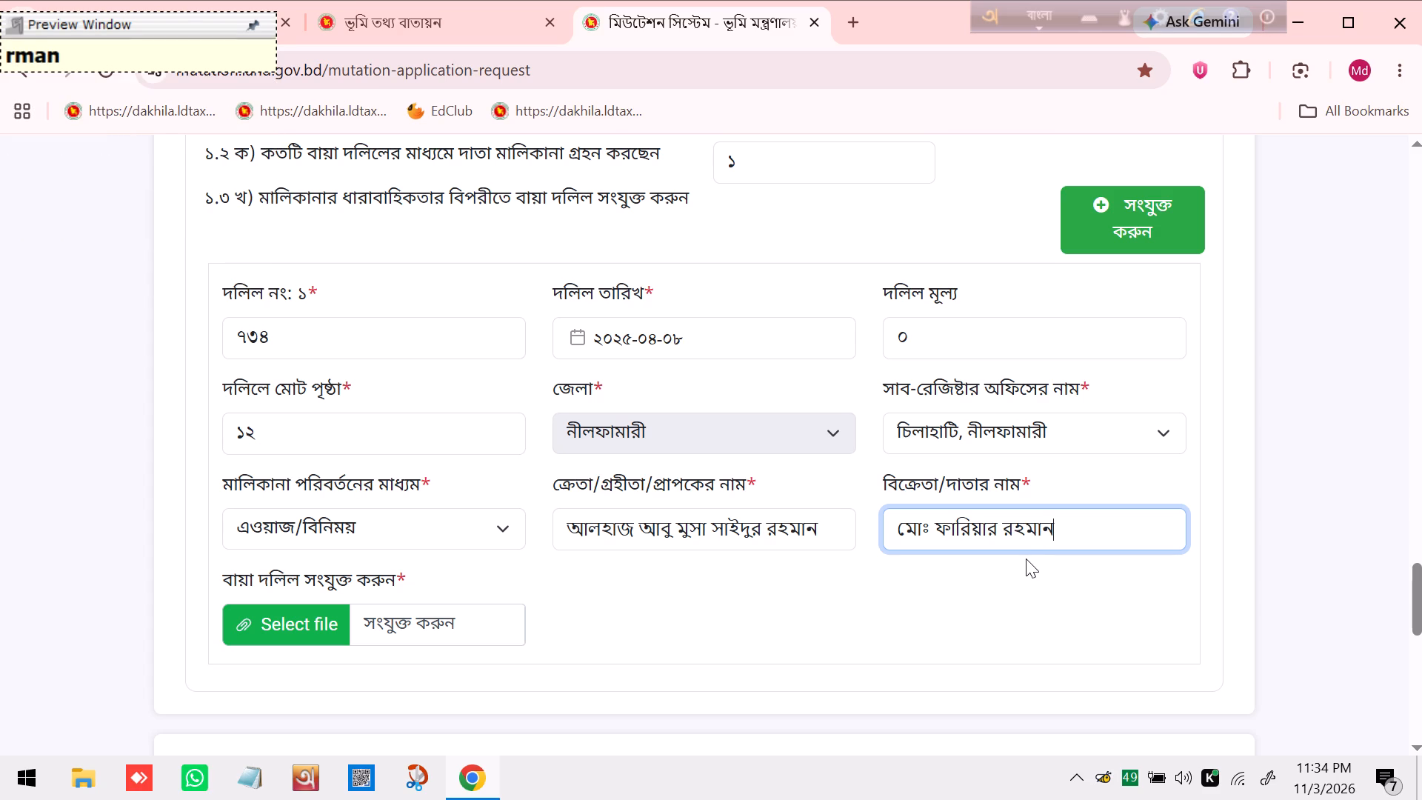
Attach the PDF file V. 734 as the prior deed's scanned document (বায়া দলিল).
click(420, 622)
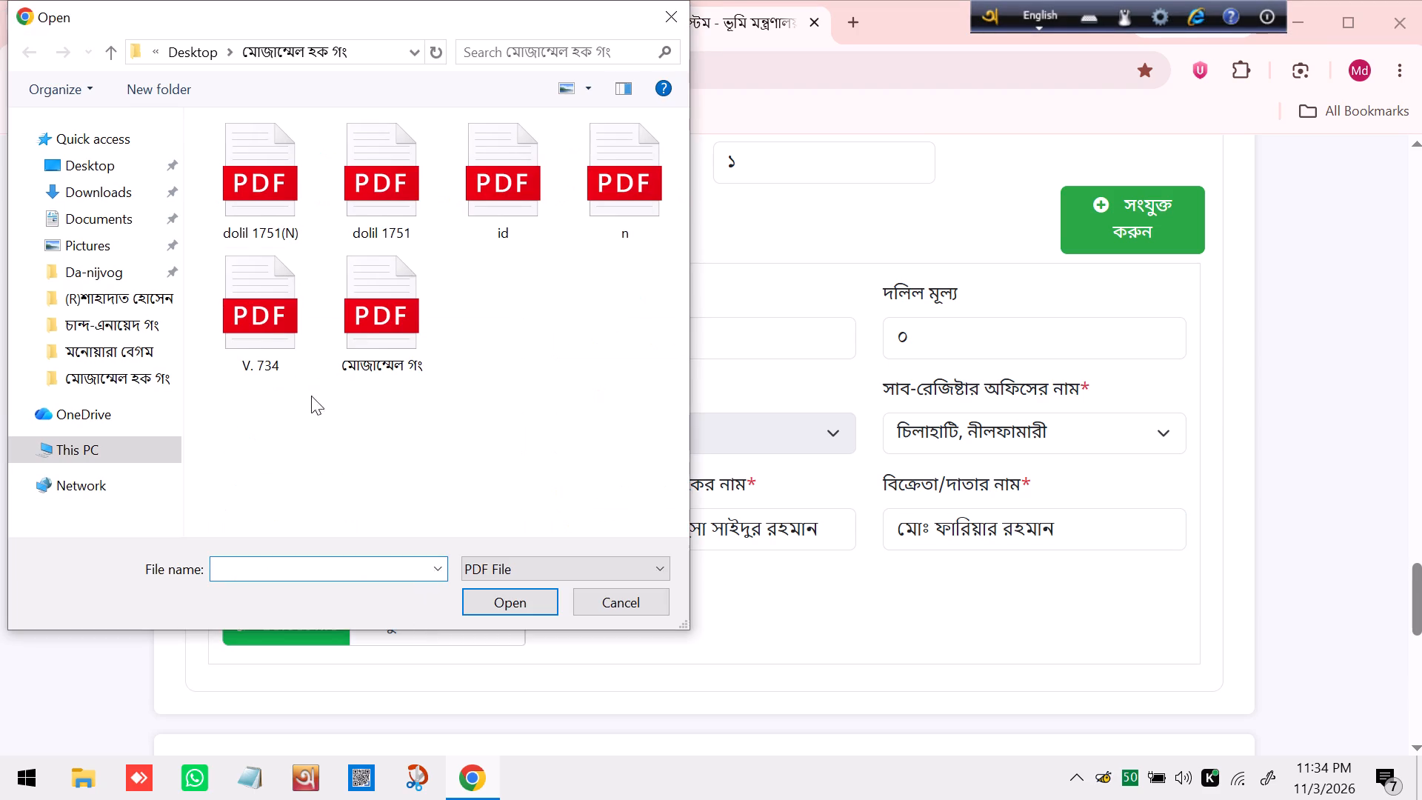
double_click(257, 288)
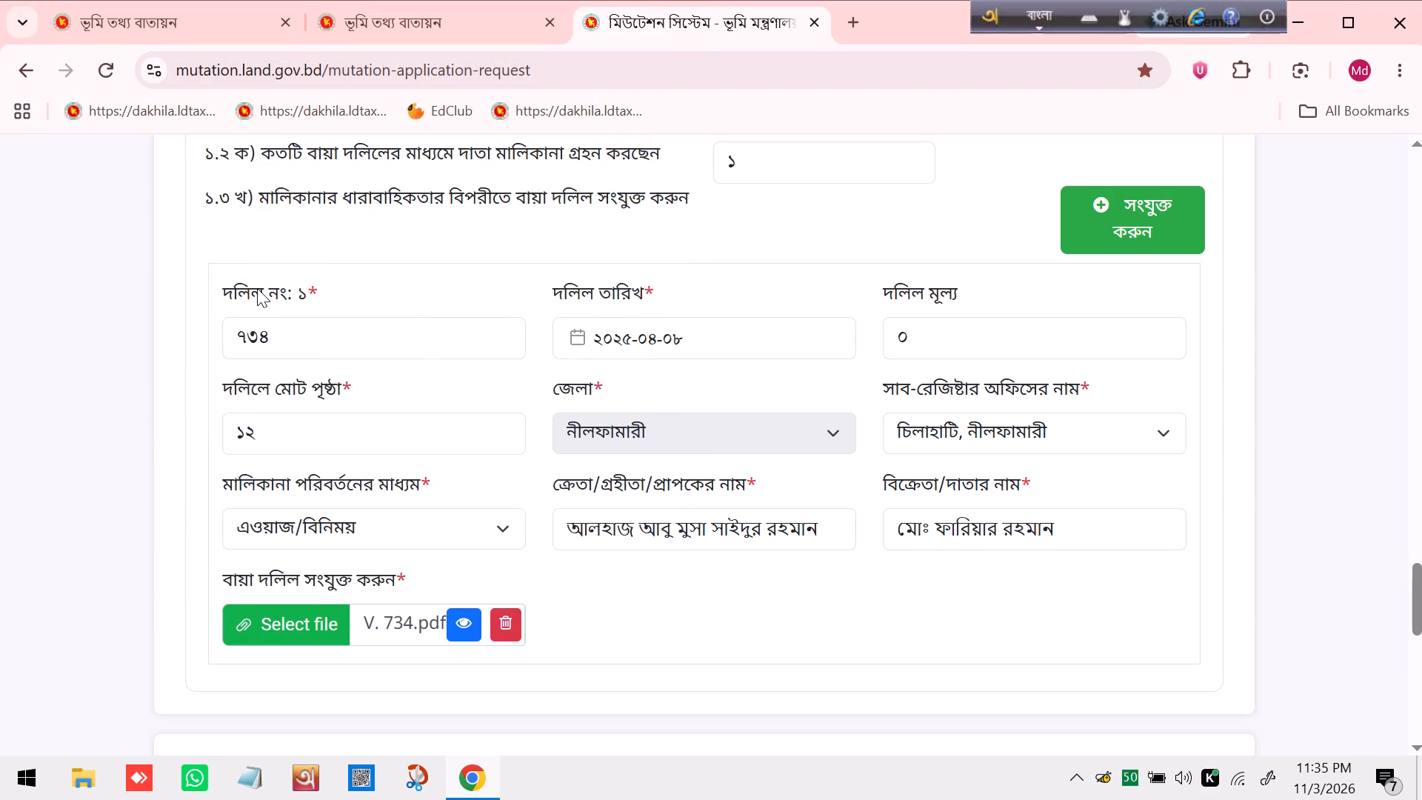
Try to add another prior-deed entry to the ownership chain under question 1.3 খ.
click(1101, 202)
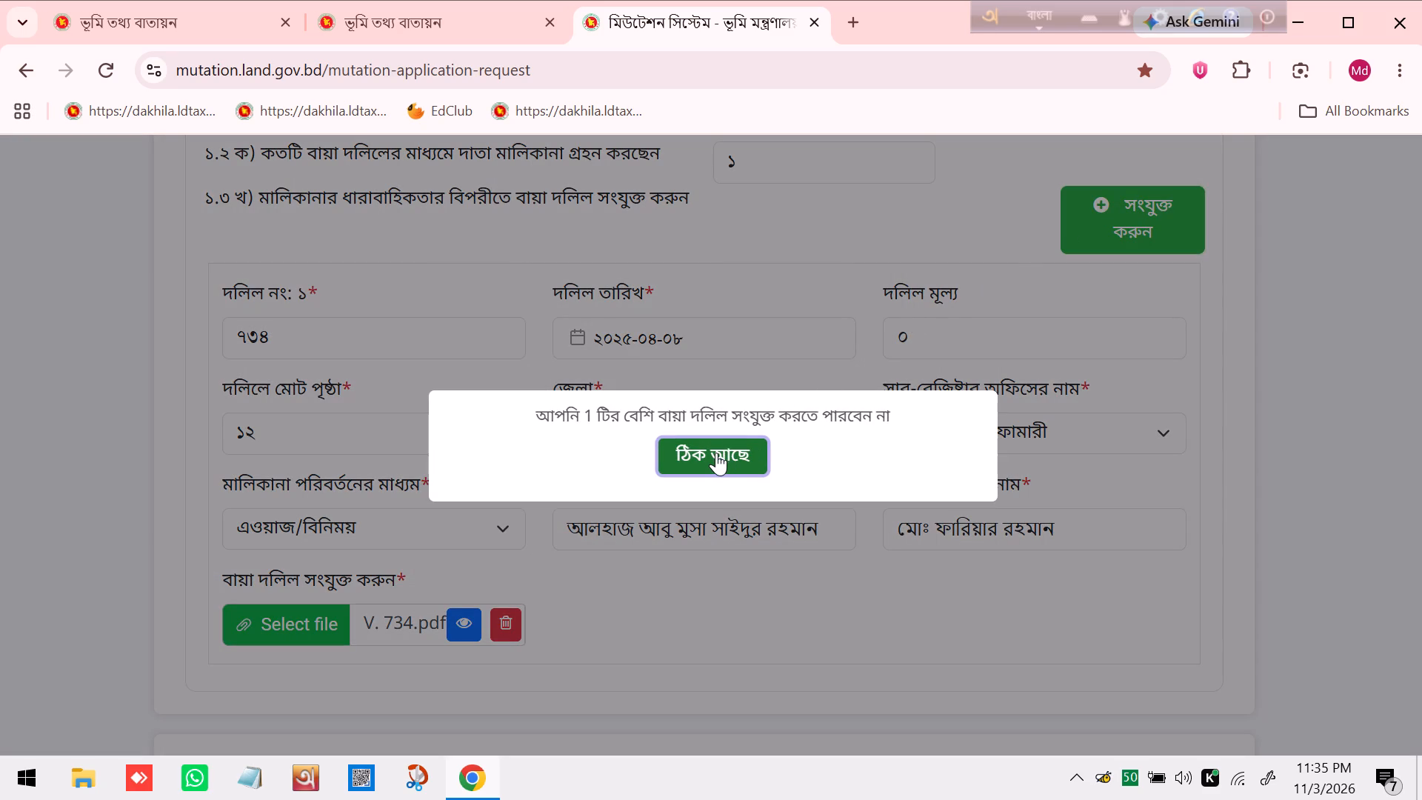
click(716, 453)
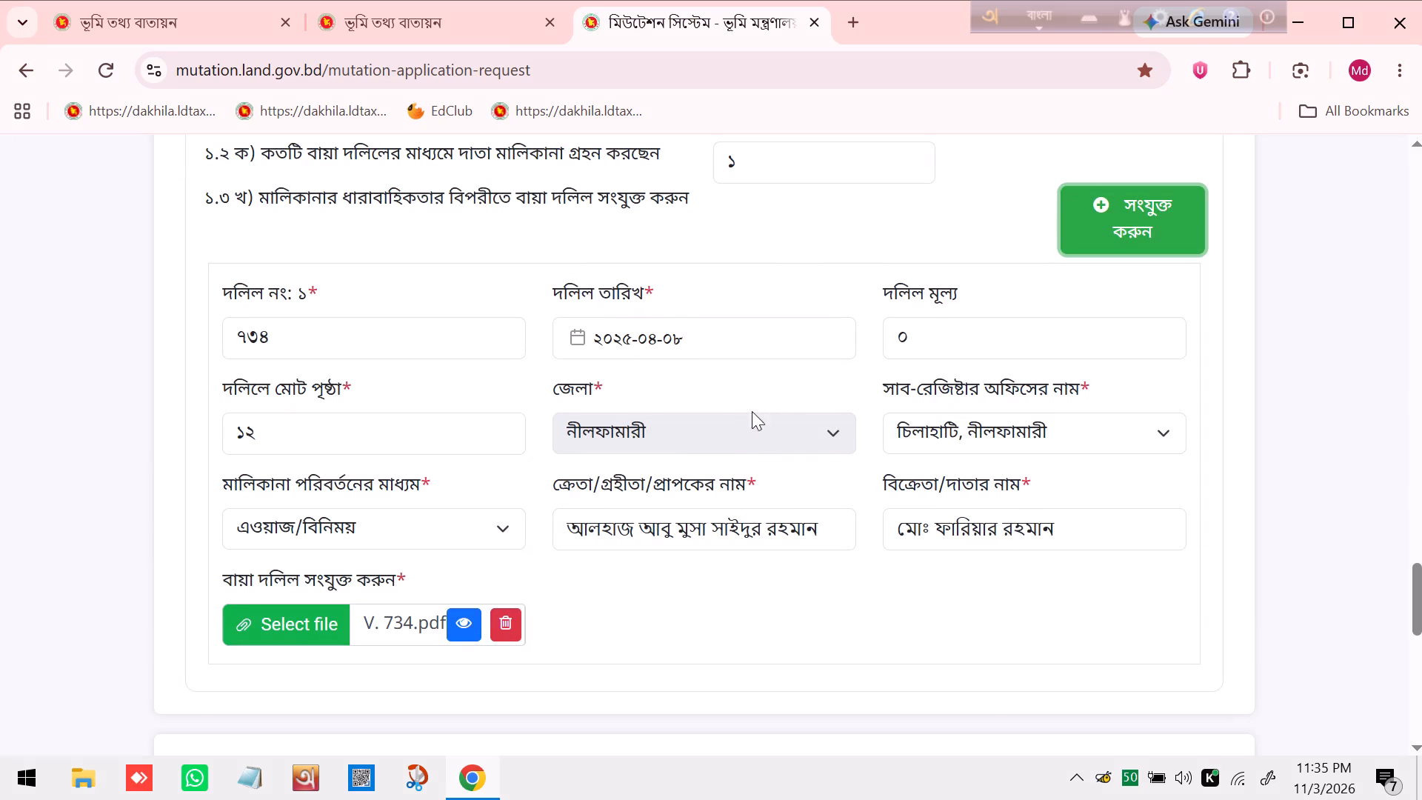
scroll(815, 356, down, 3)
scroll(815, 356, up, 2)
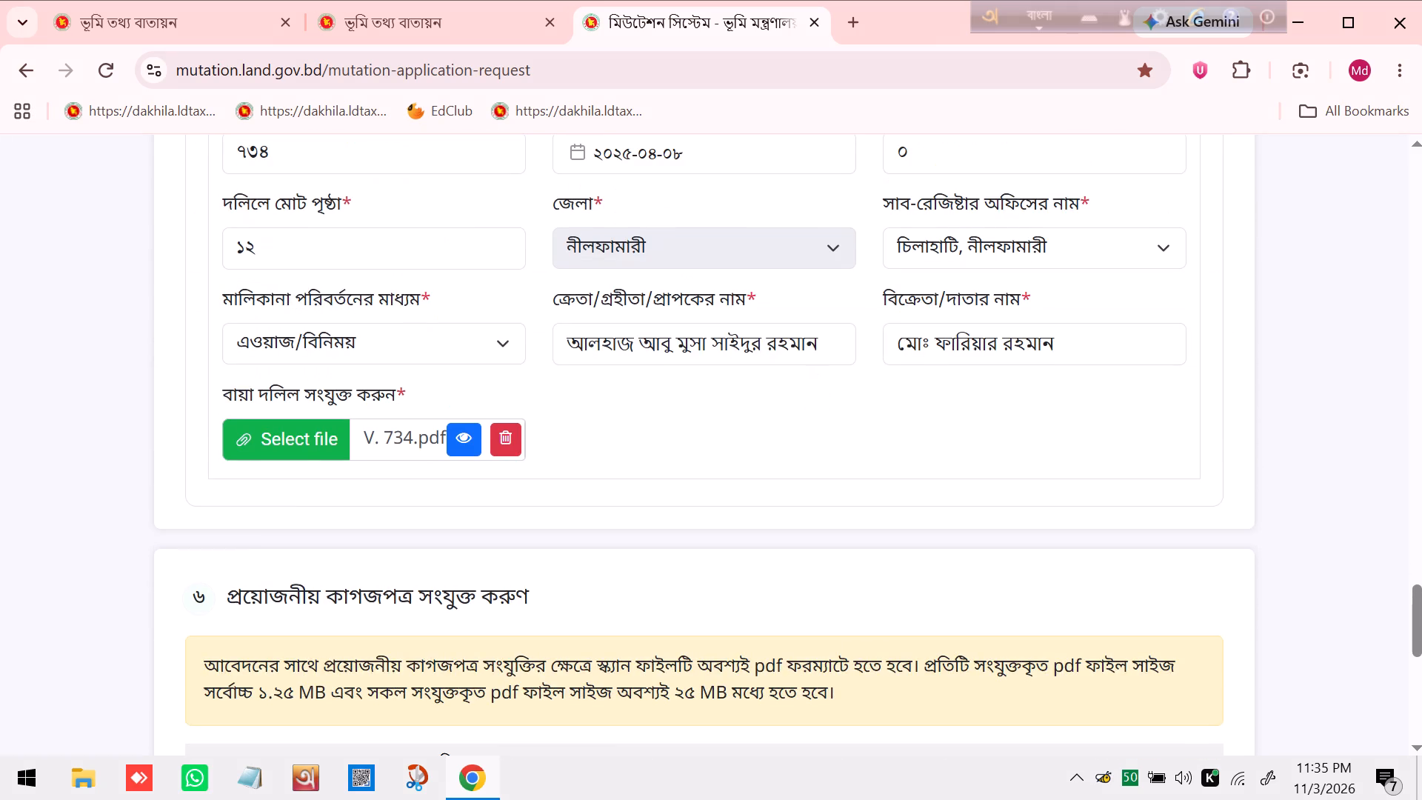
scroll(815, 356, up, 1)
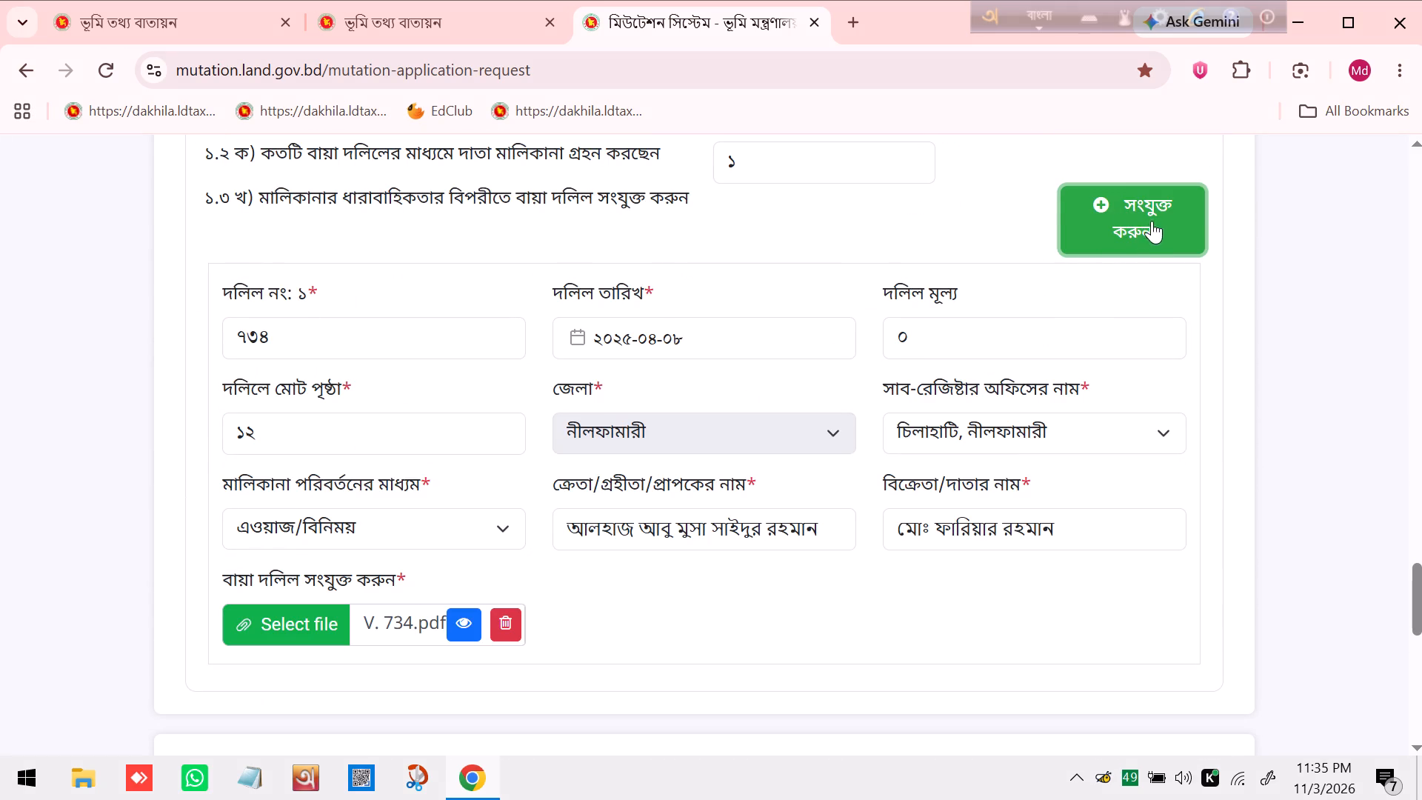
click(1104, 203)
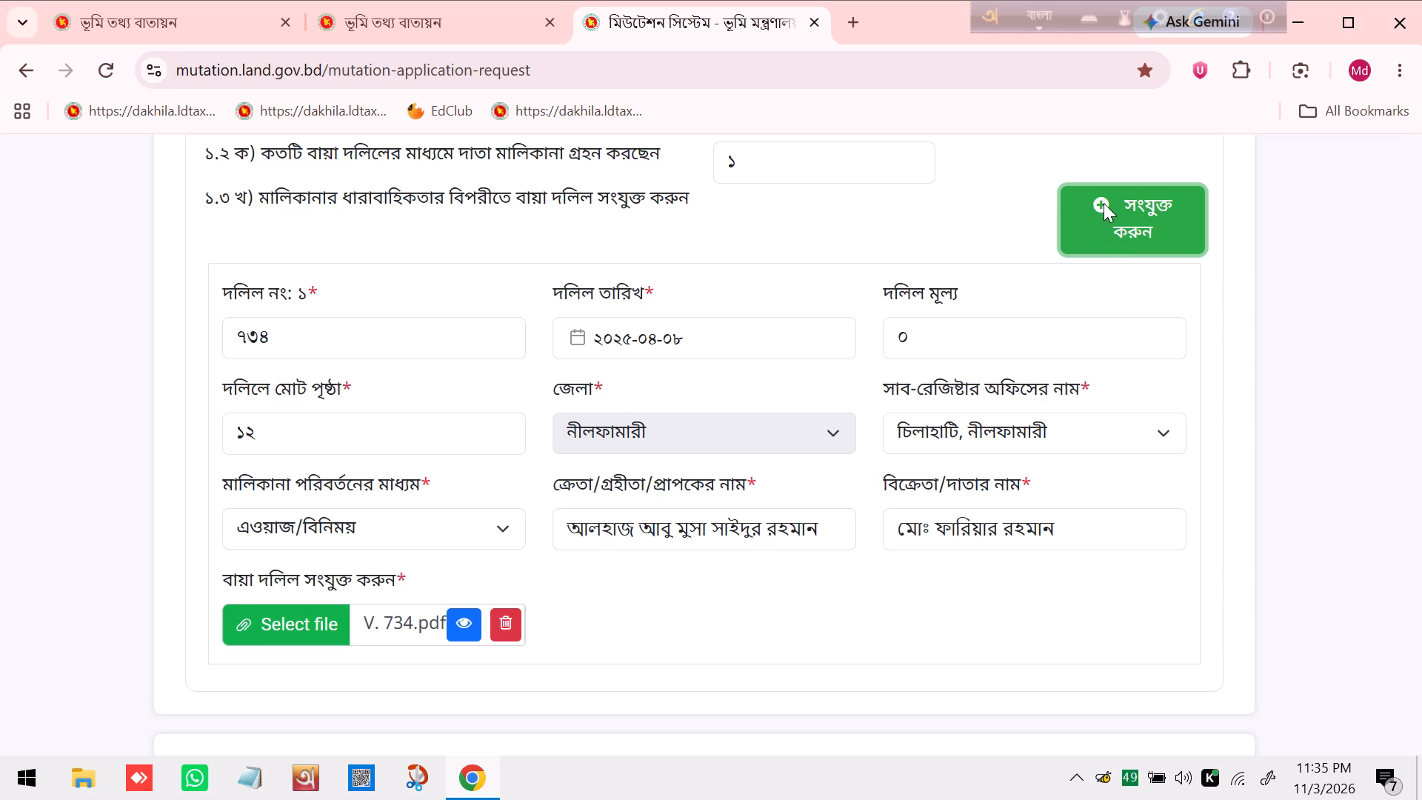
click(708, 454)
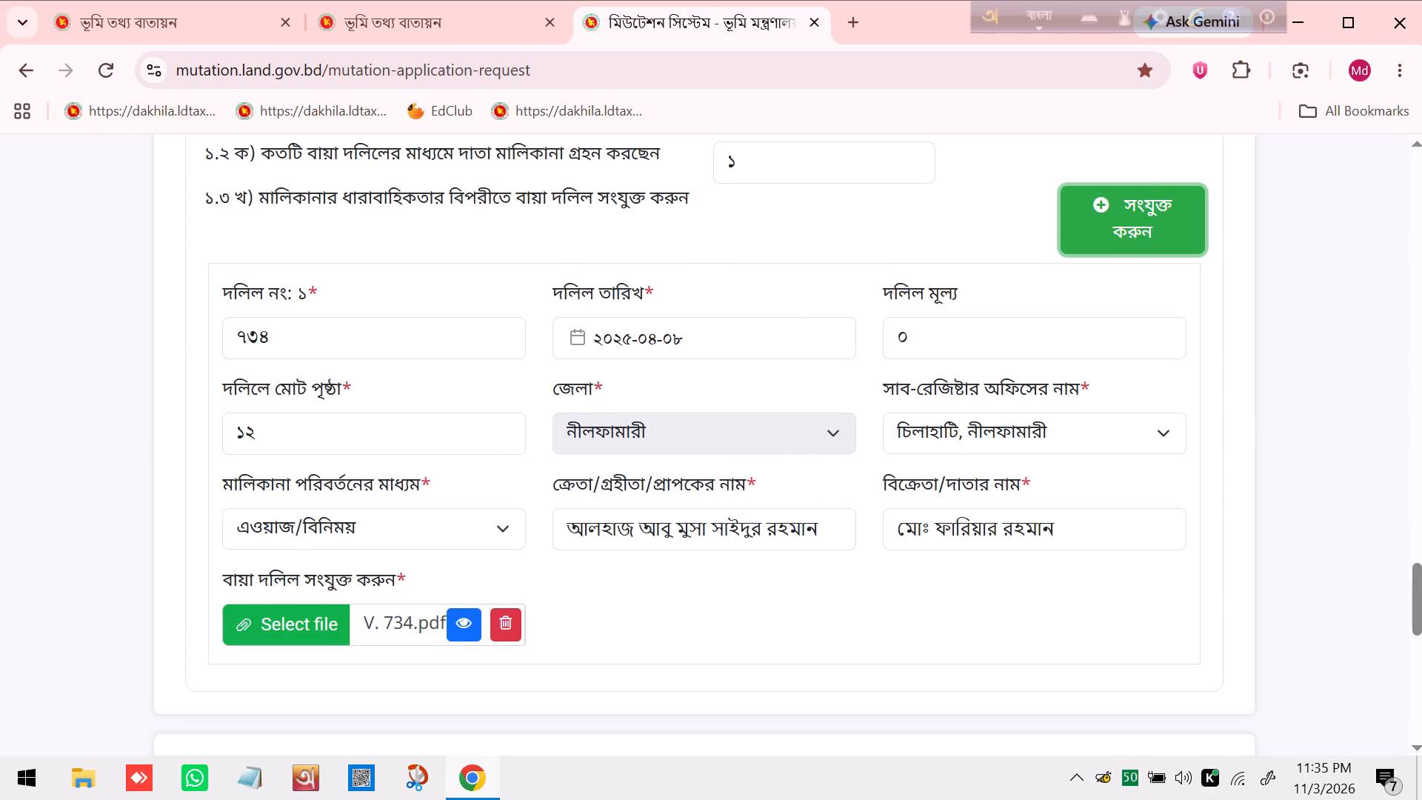
Set the prior deed's দলিল মূল্য to ১.
click(922, 336)
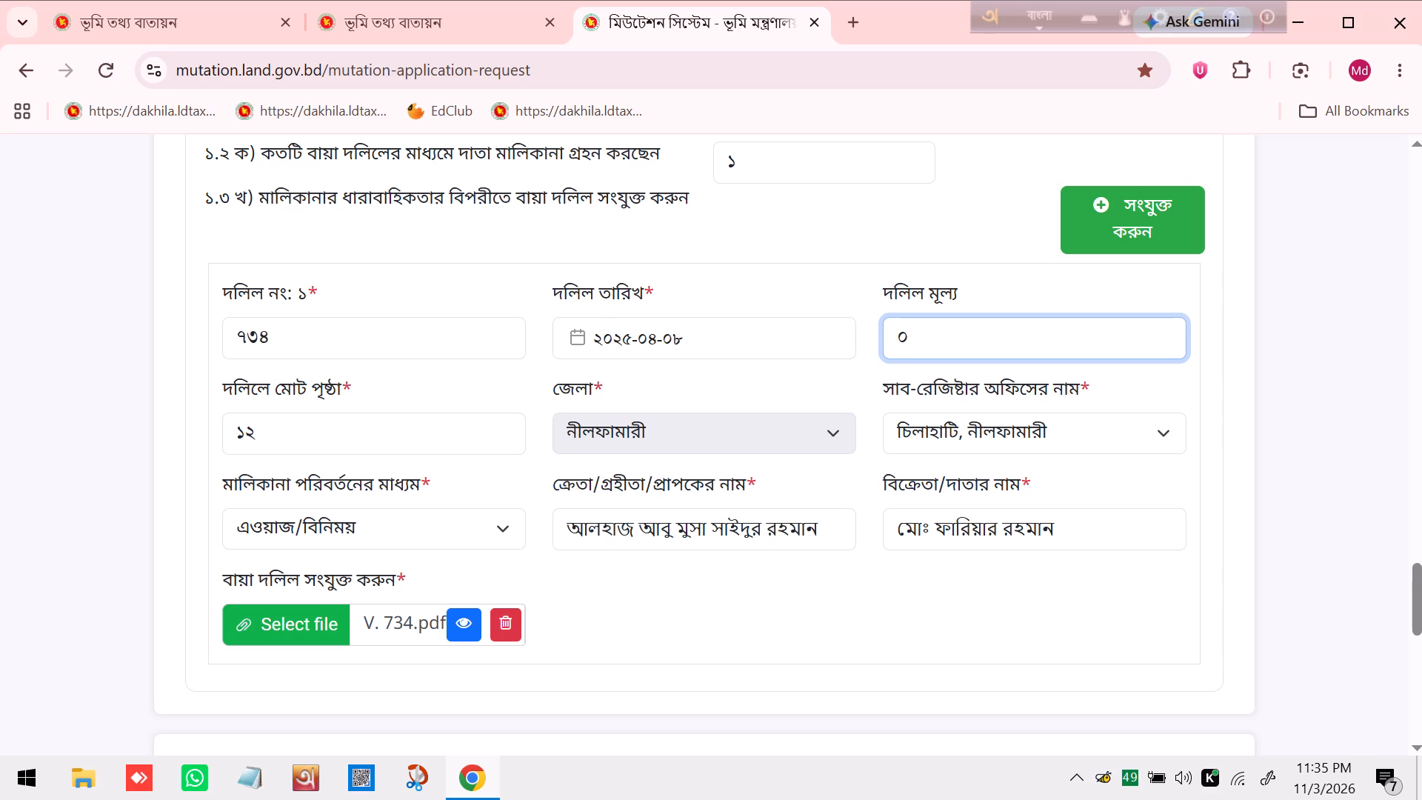
key(BackSpace)
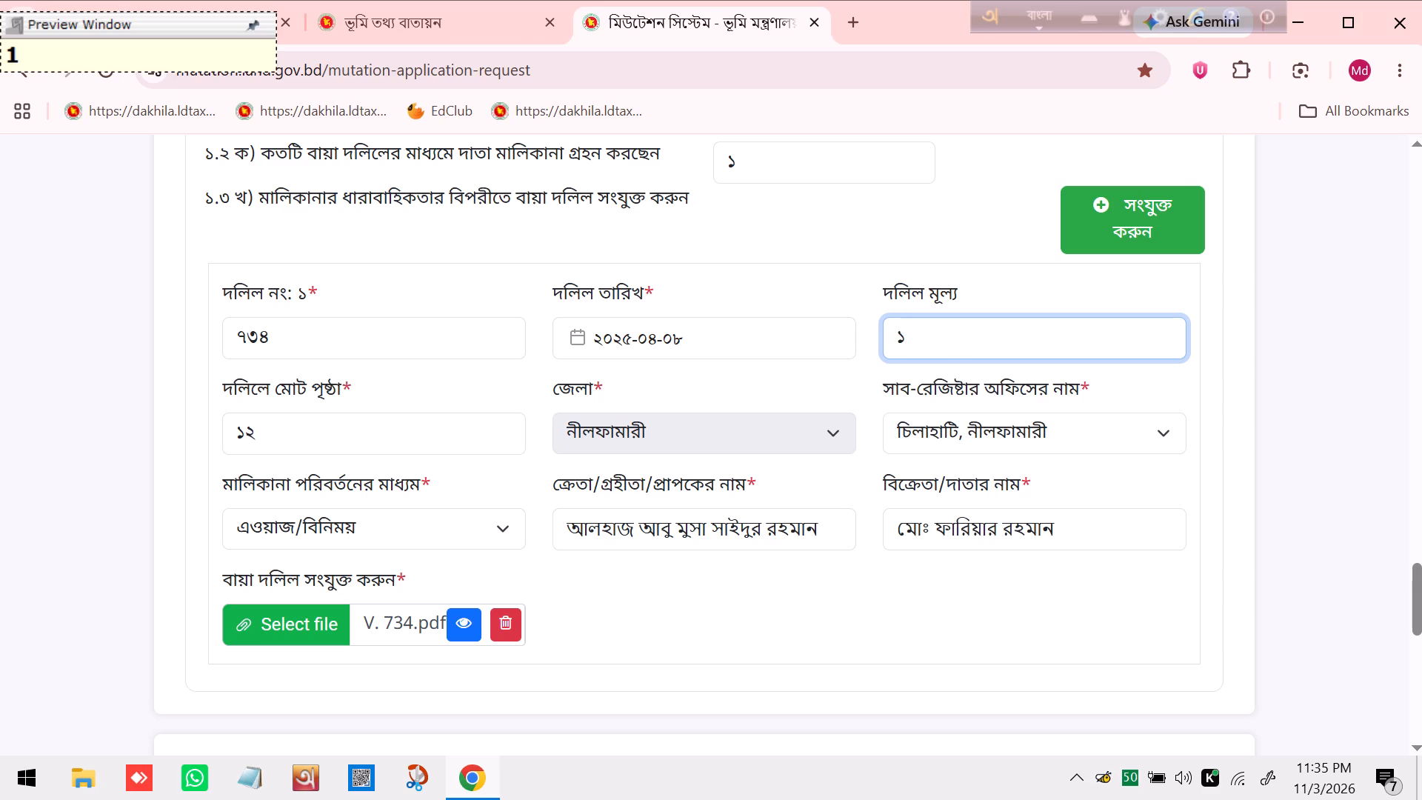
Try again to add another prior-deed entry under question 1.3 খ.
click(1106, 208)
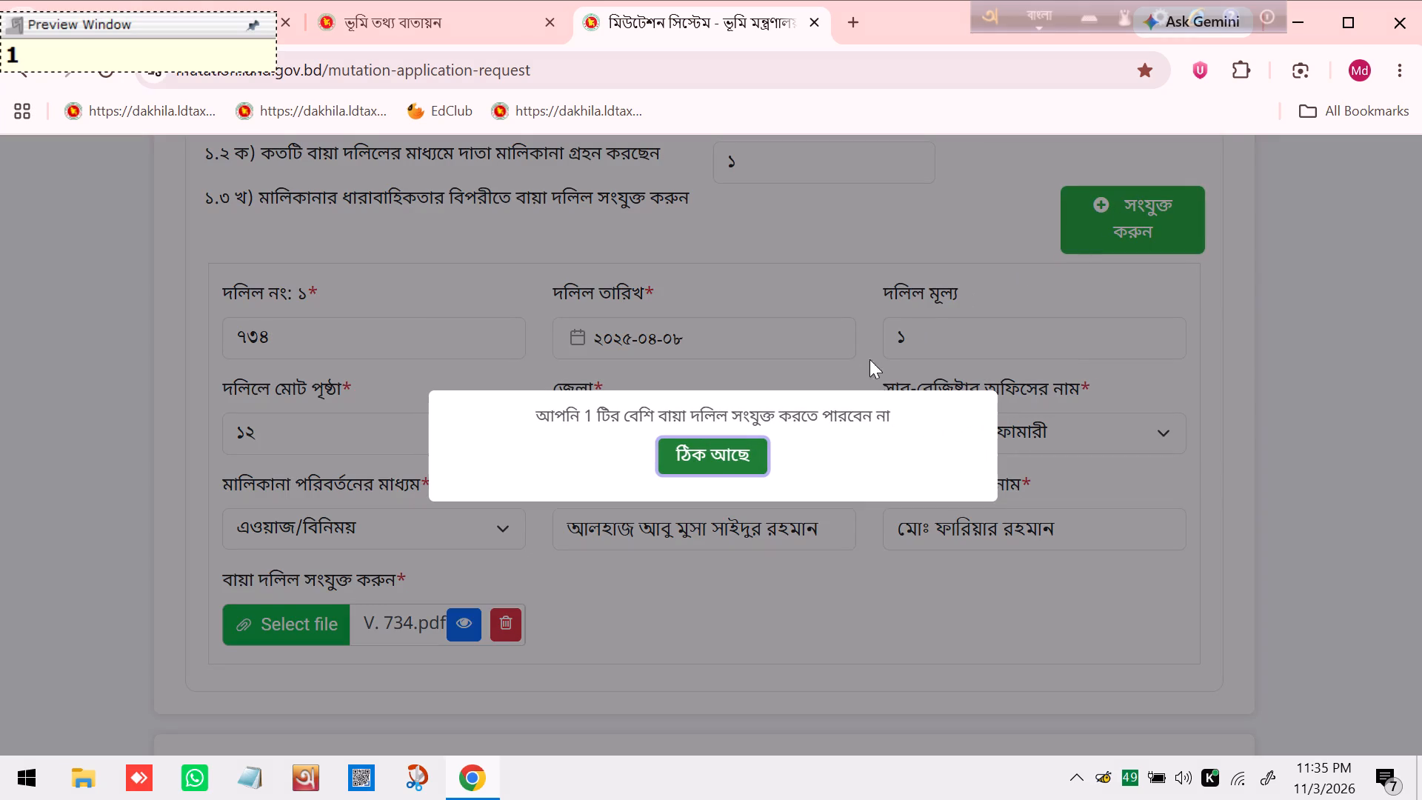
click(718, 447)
Review the land totals, donor details, prior-deed entry and required attachments in the application form.
scroll(673, 460, down, 3)
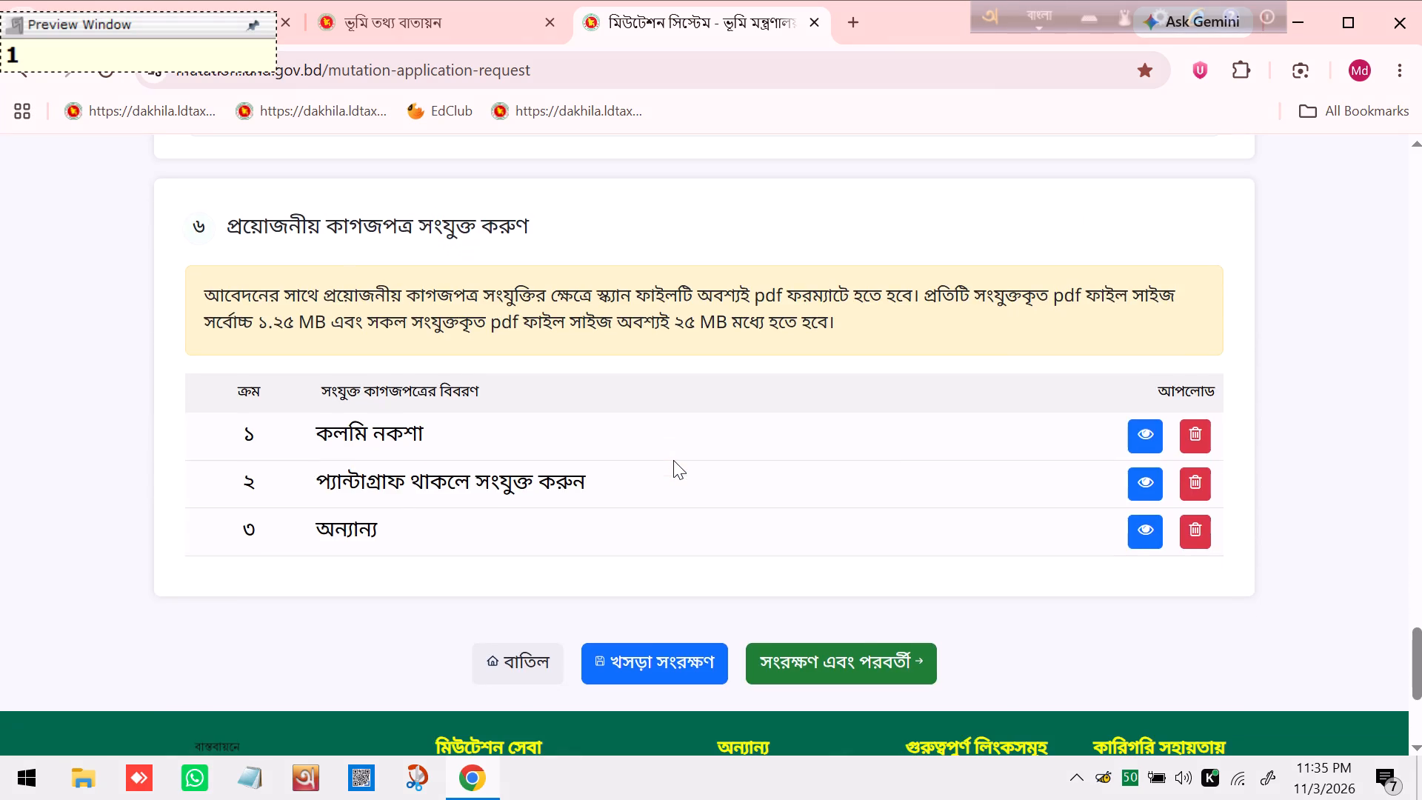
scroll(673, 460, up, 4)
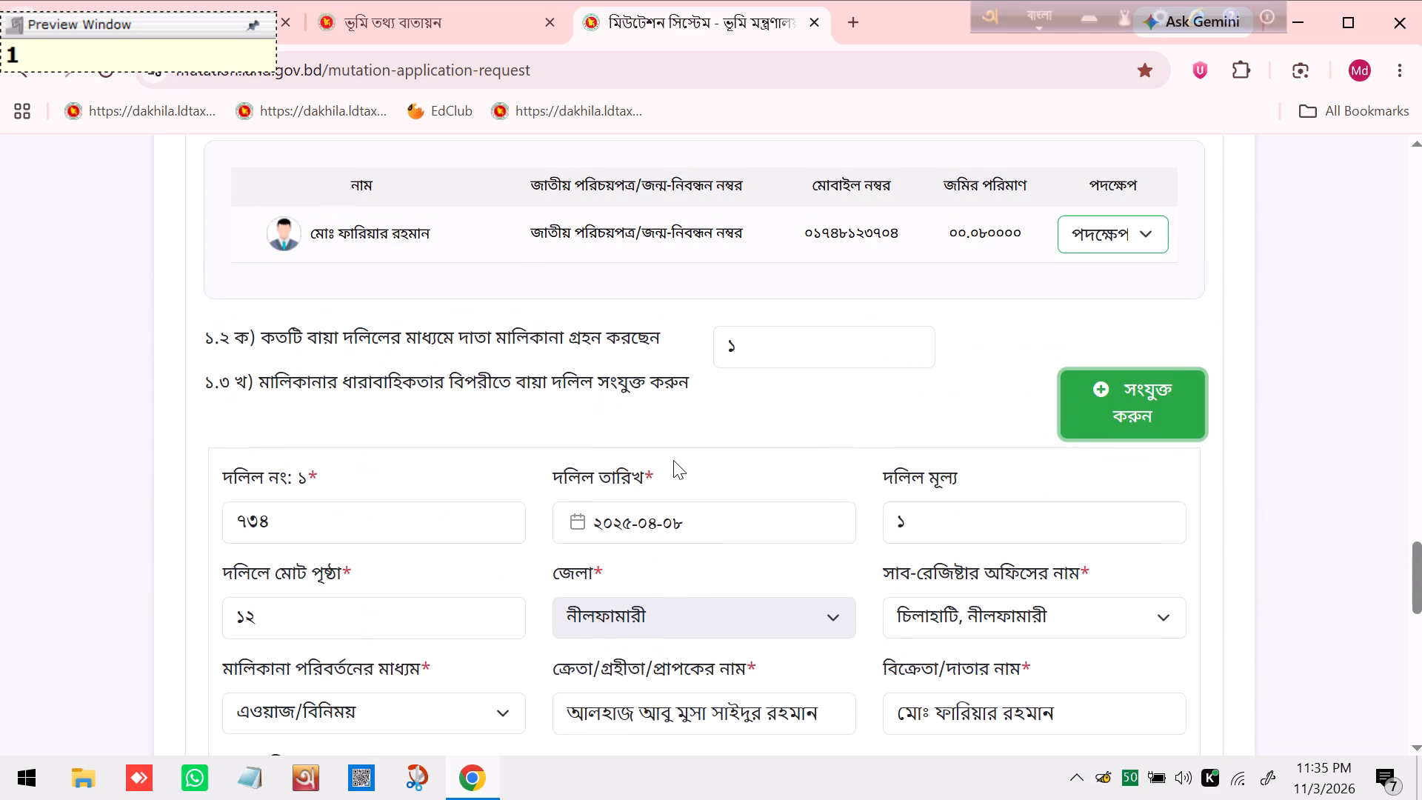
scroll(673, 460, up, 1)
scroll(673, 460, down, 4)
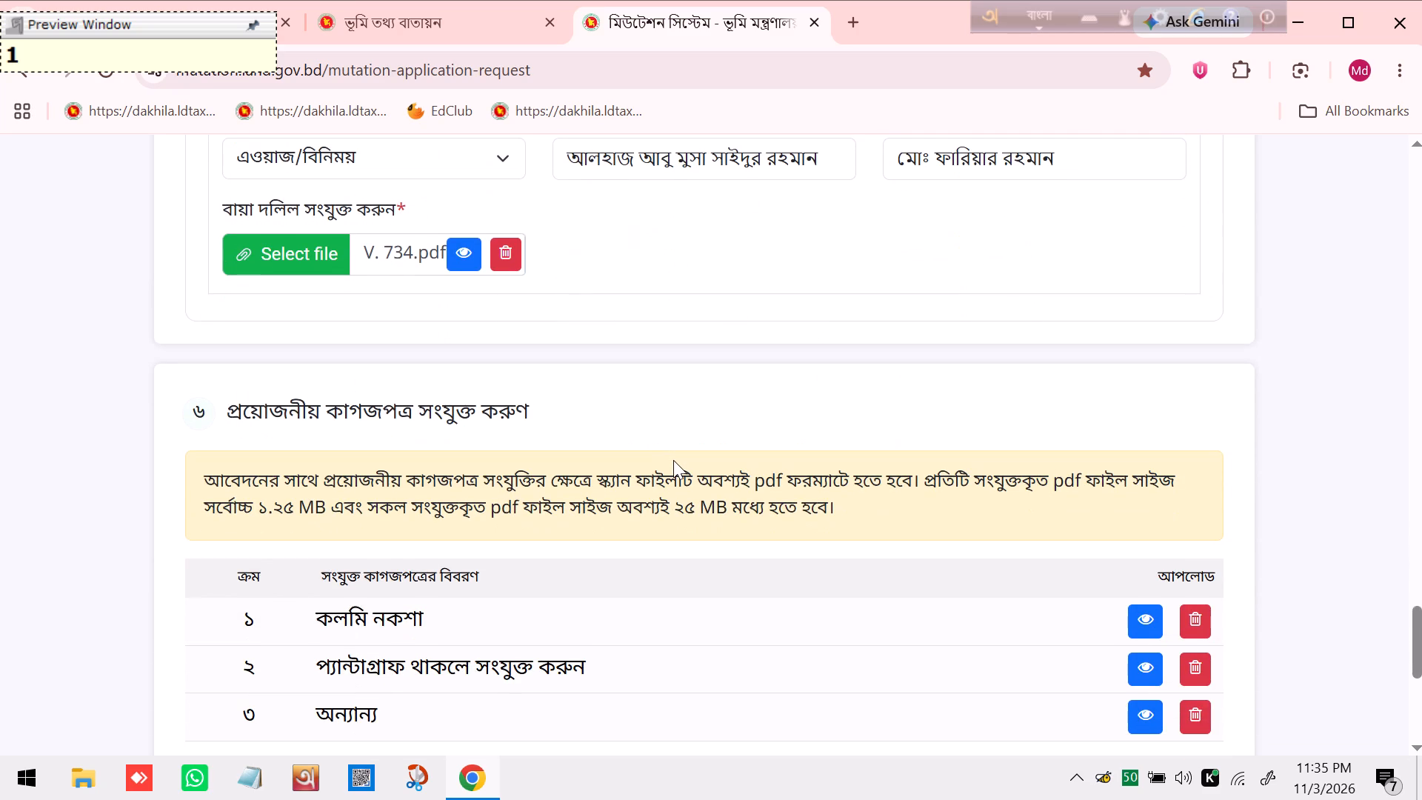
scroll(673, 460, down, 2)
scroll(673, 460, up, 4)
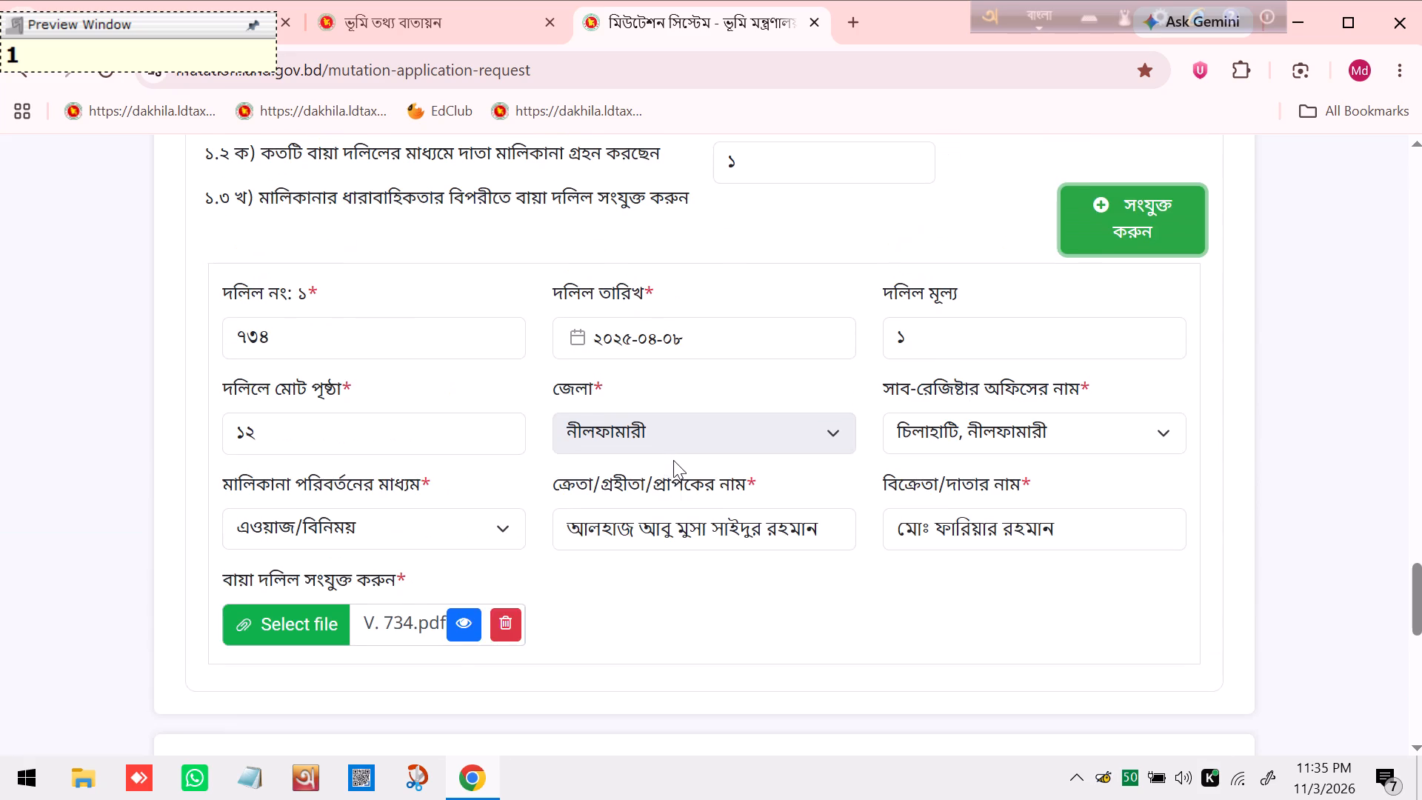
scroll(673, 460, up, 6)
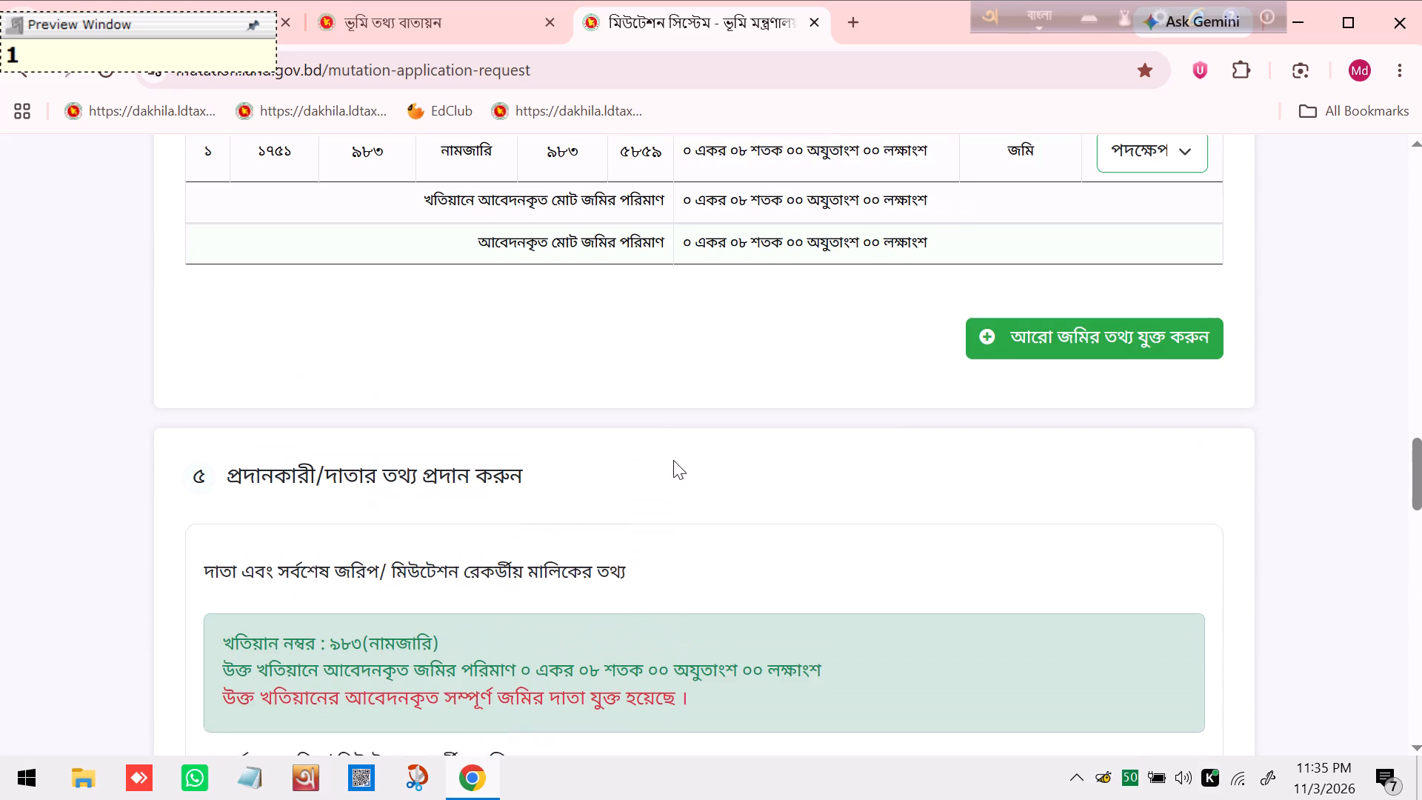
scroll(673, 460, down, 4)
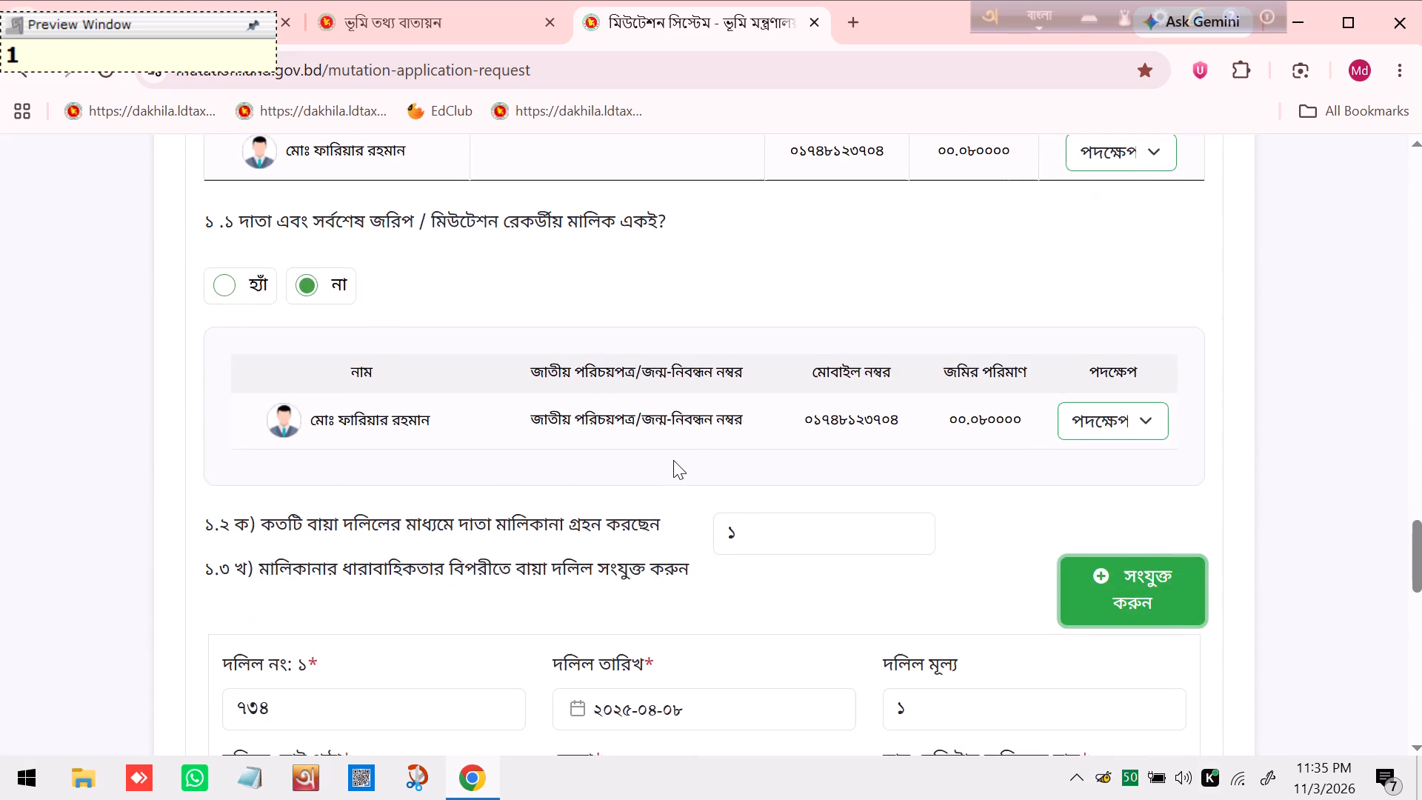
scroll(673, 460, down, 2)
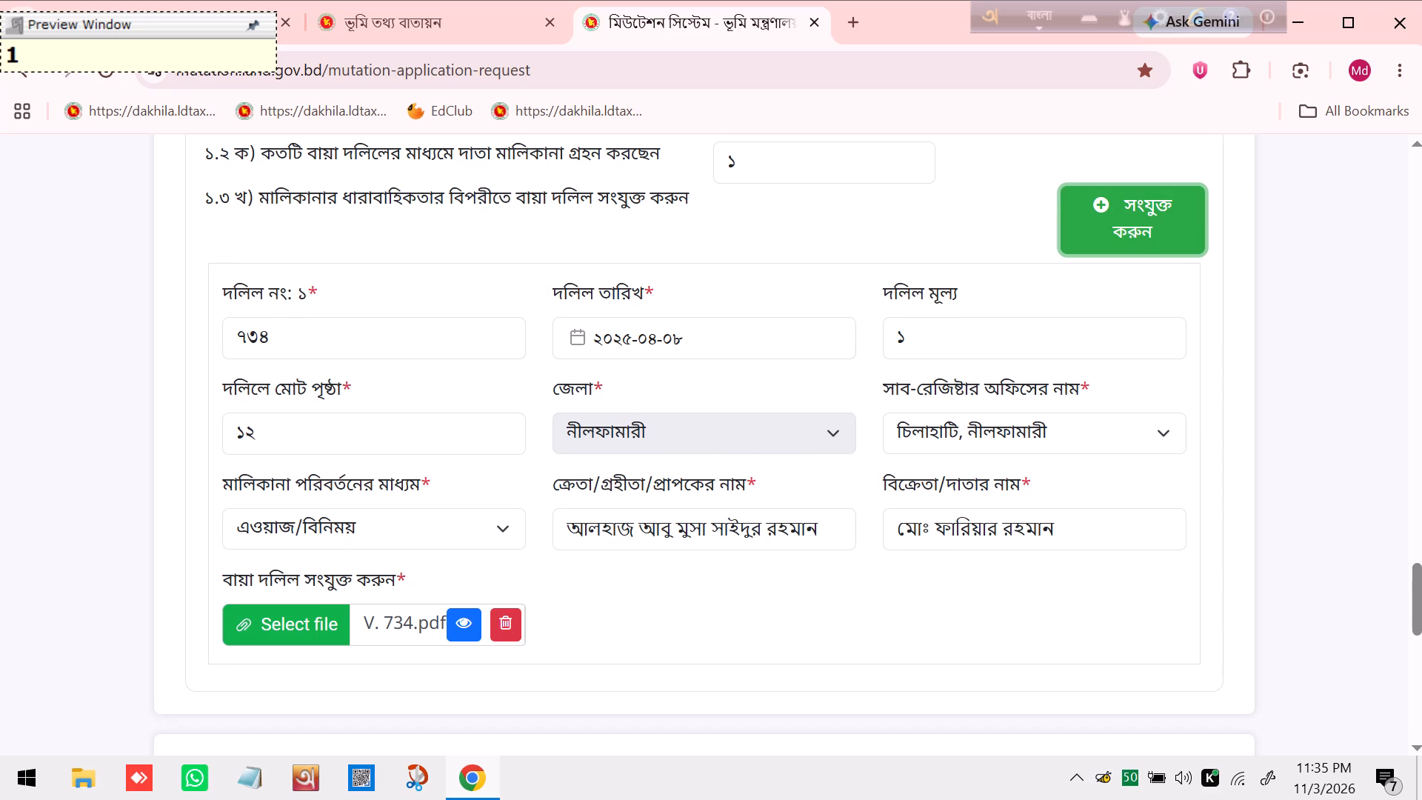
Save the mutation application as a draft (খসড়া সংরক্ষণ).
scroll(744, 512, down, 2)
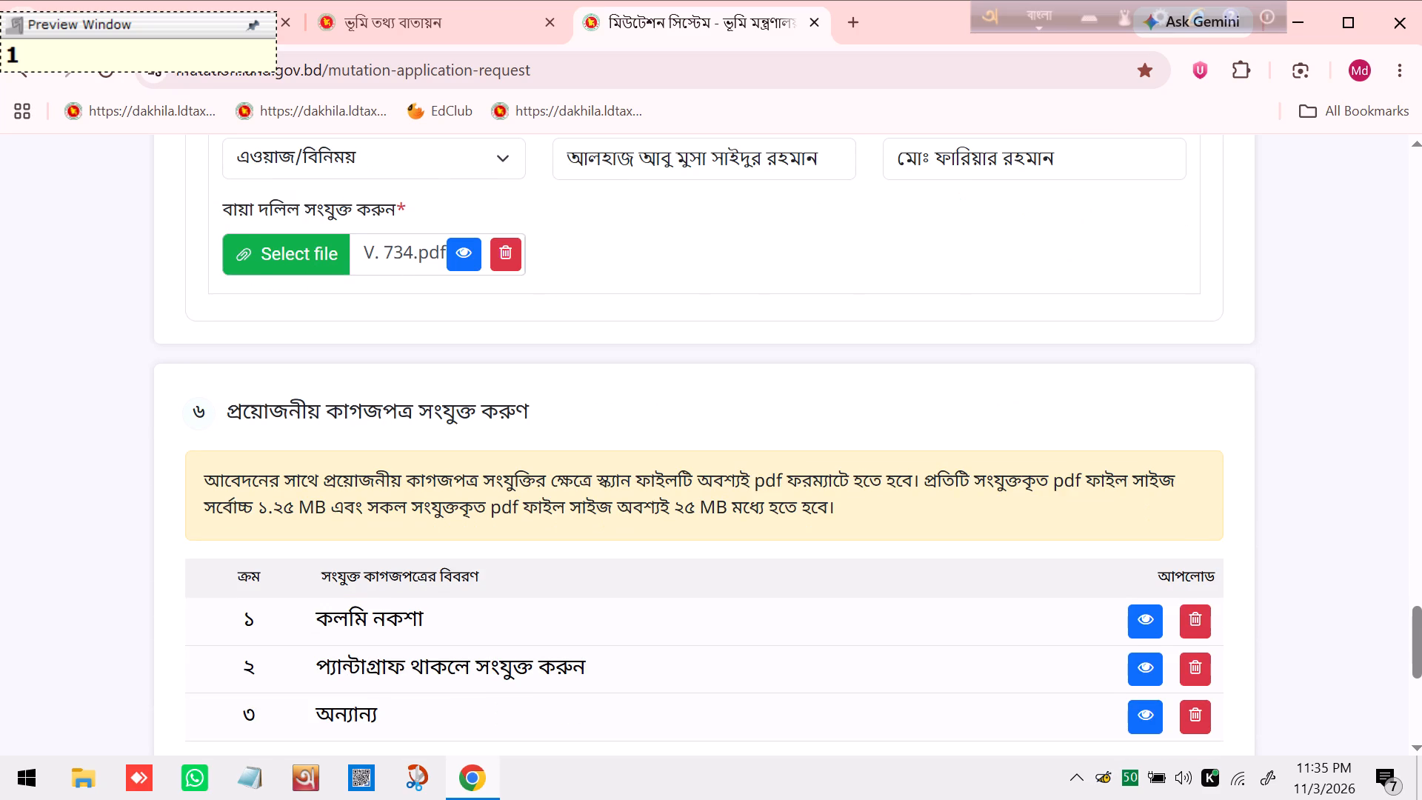
scroll(735, 513, down, 2)
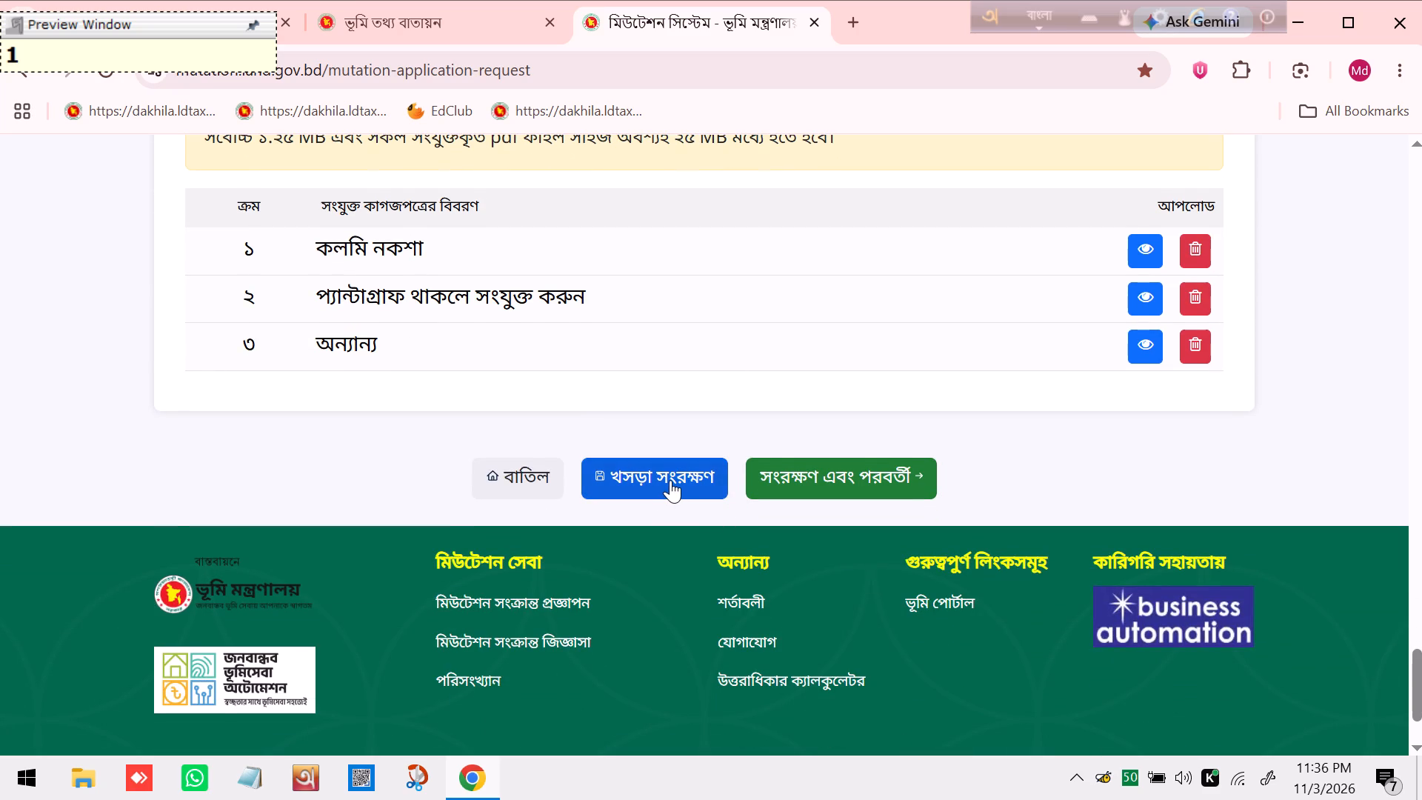
click(670, 479)
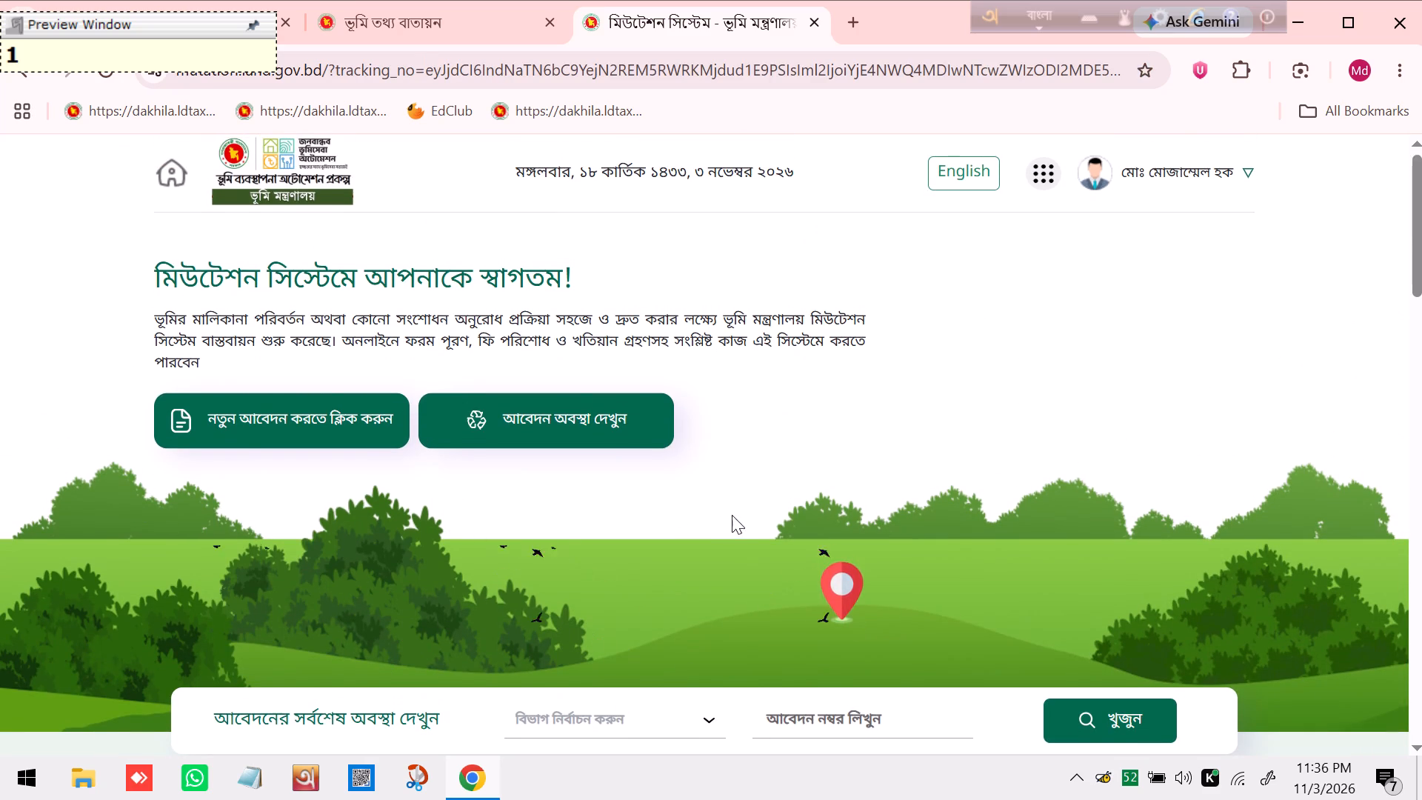
Reopen the draft application (খসড়াকৃত আবেদন) from the list of the account's mutation applications.
click(577, 405)
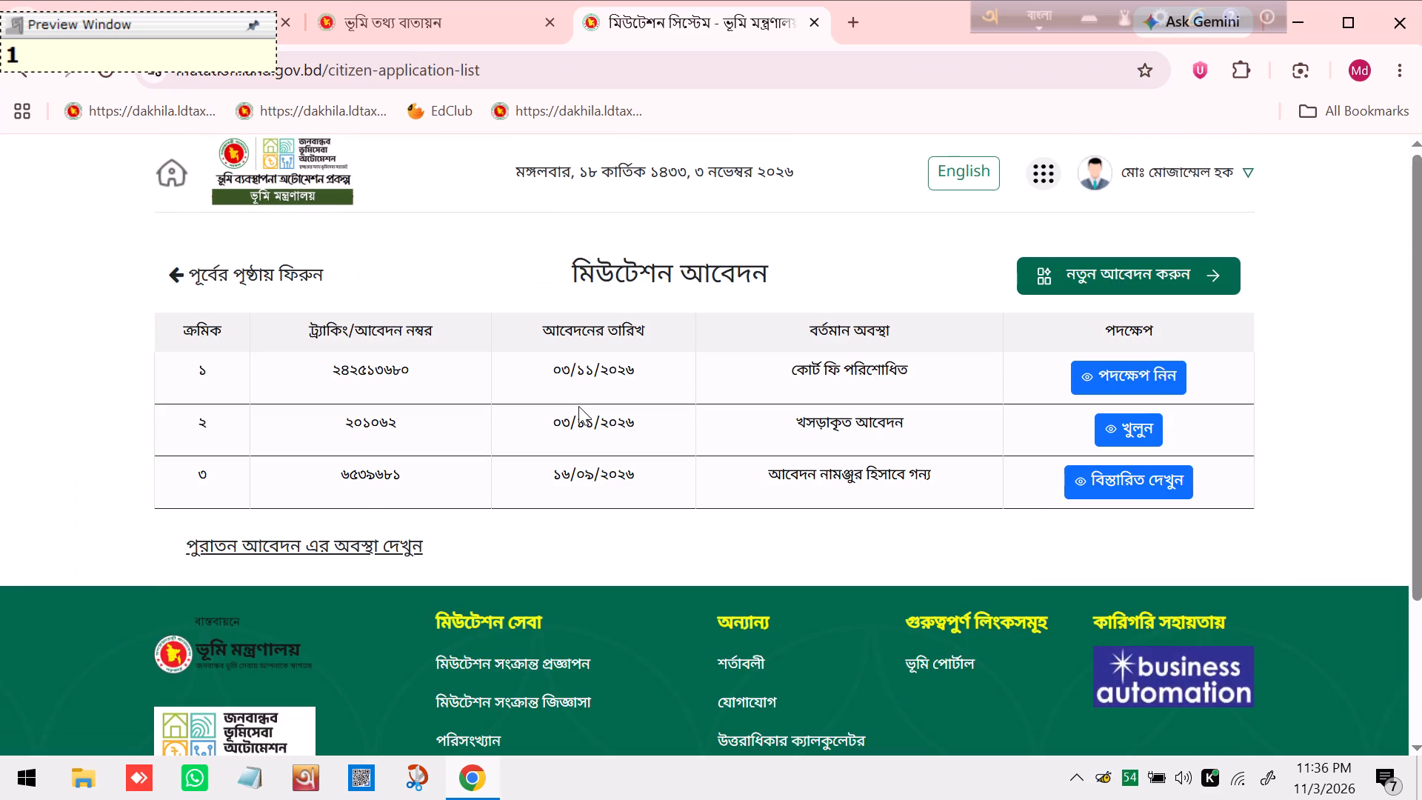
click(1119, 432)
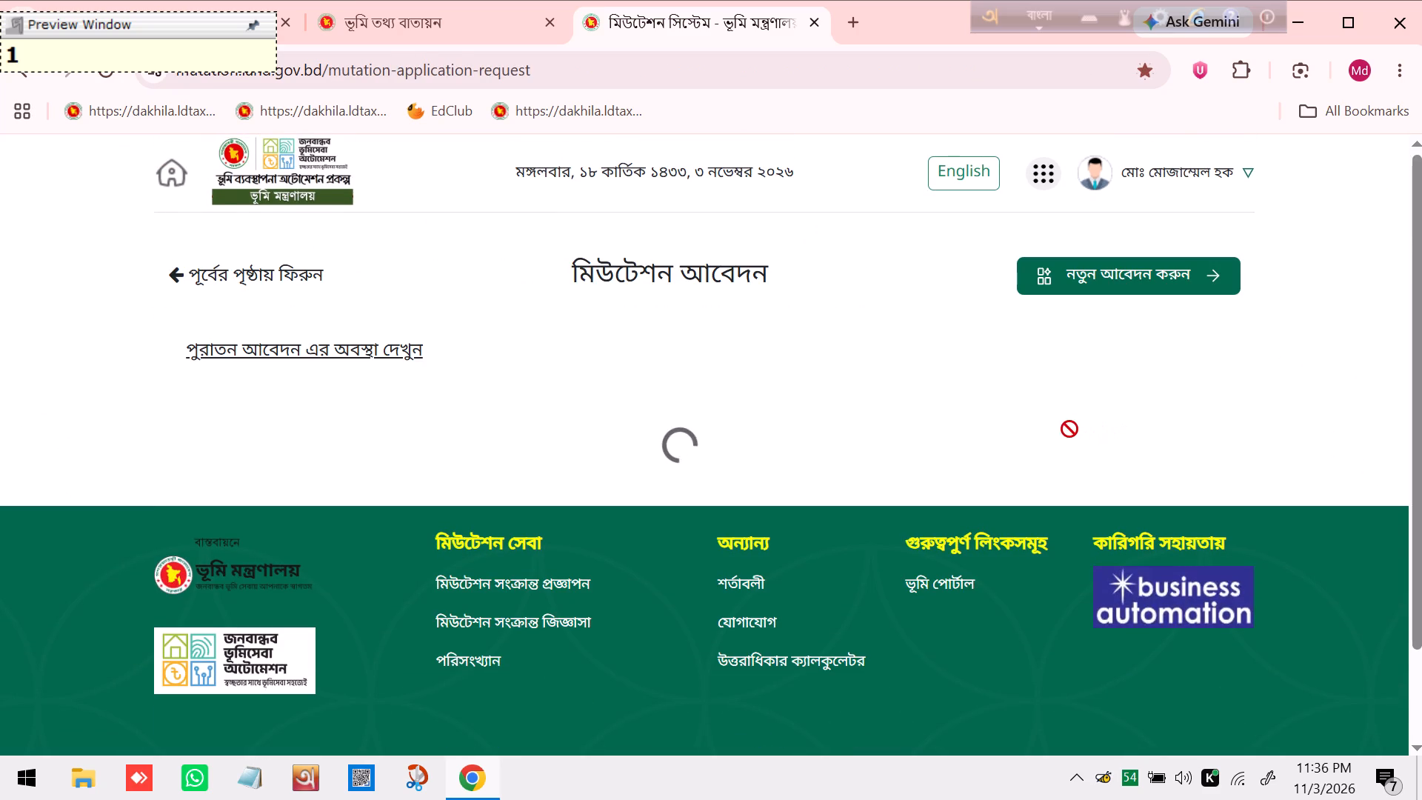
Review the reopened draft's applicant shares, land schedule, donor details and prior-deed (বায়া দলিল) entry.
scroll(652, 428, down, 6)
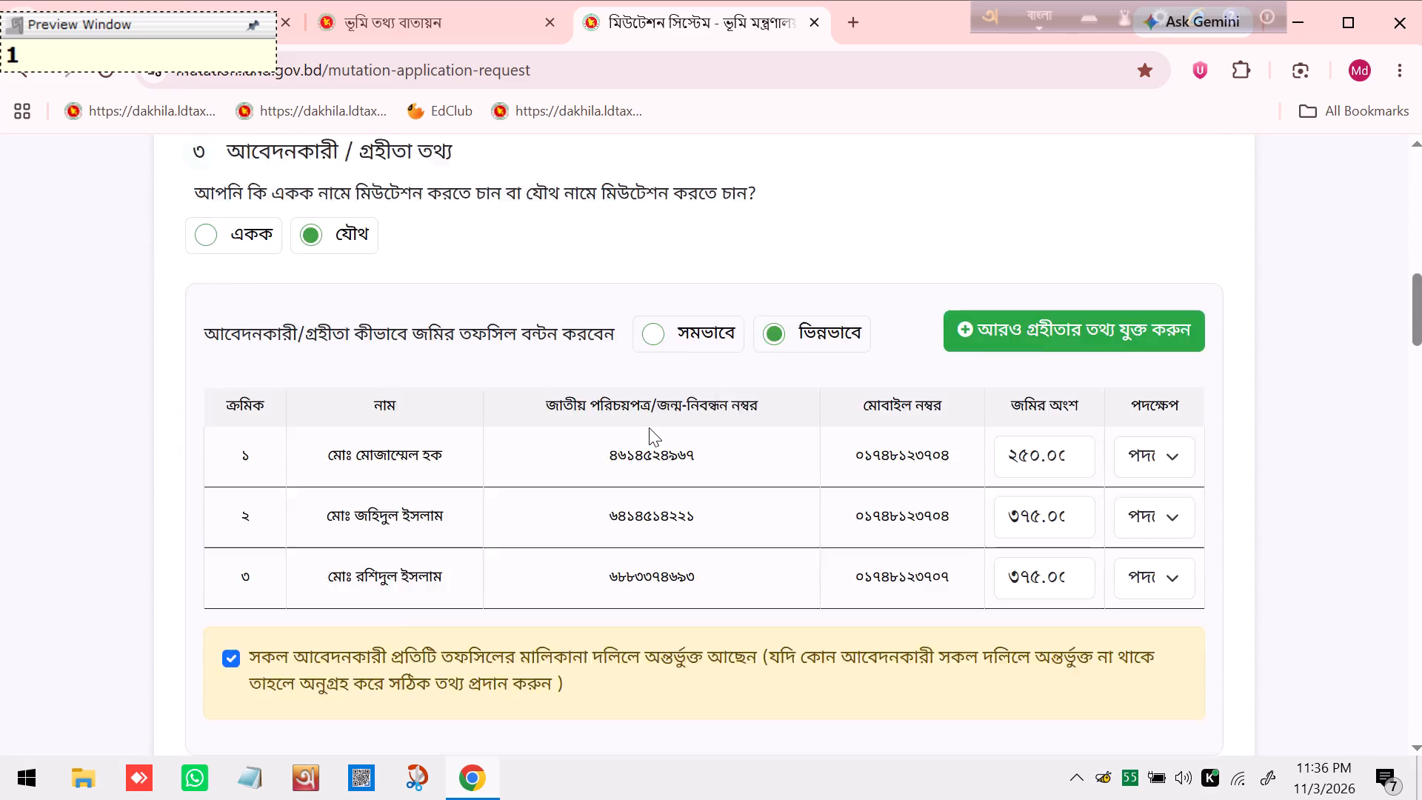
scroll(649, 427, down, 7)
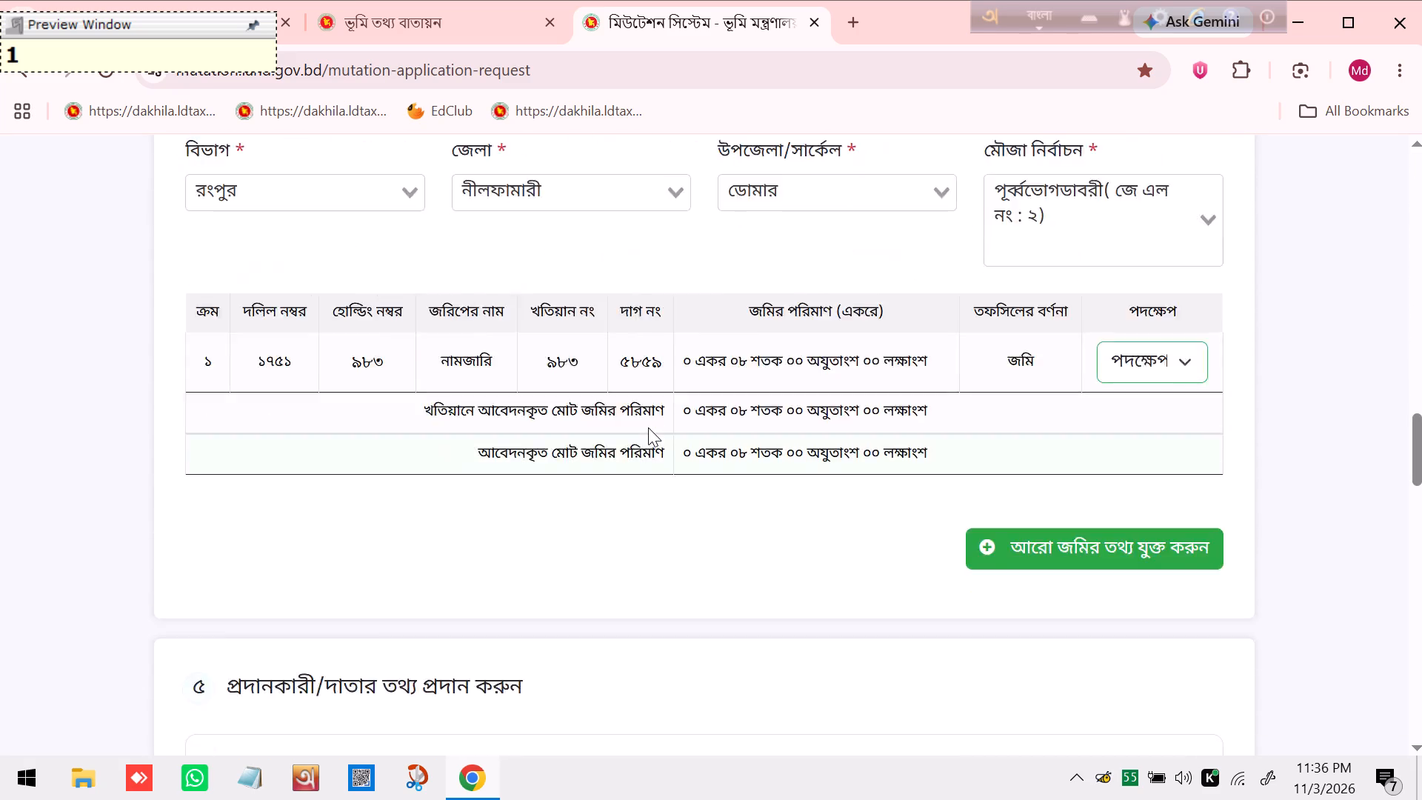
scroll(648, 427, down, 2)
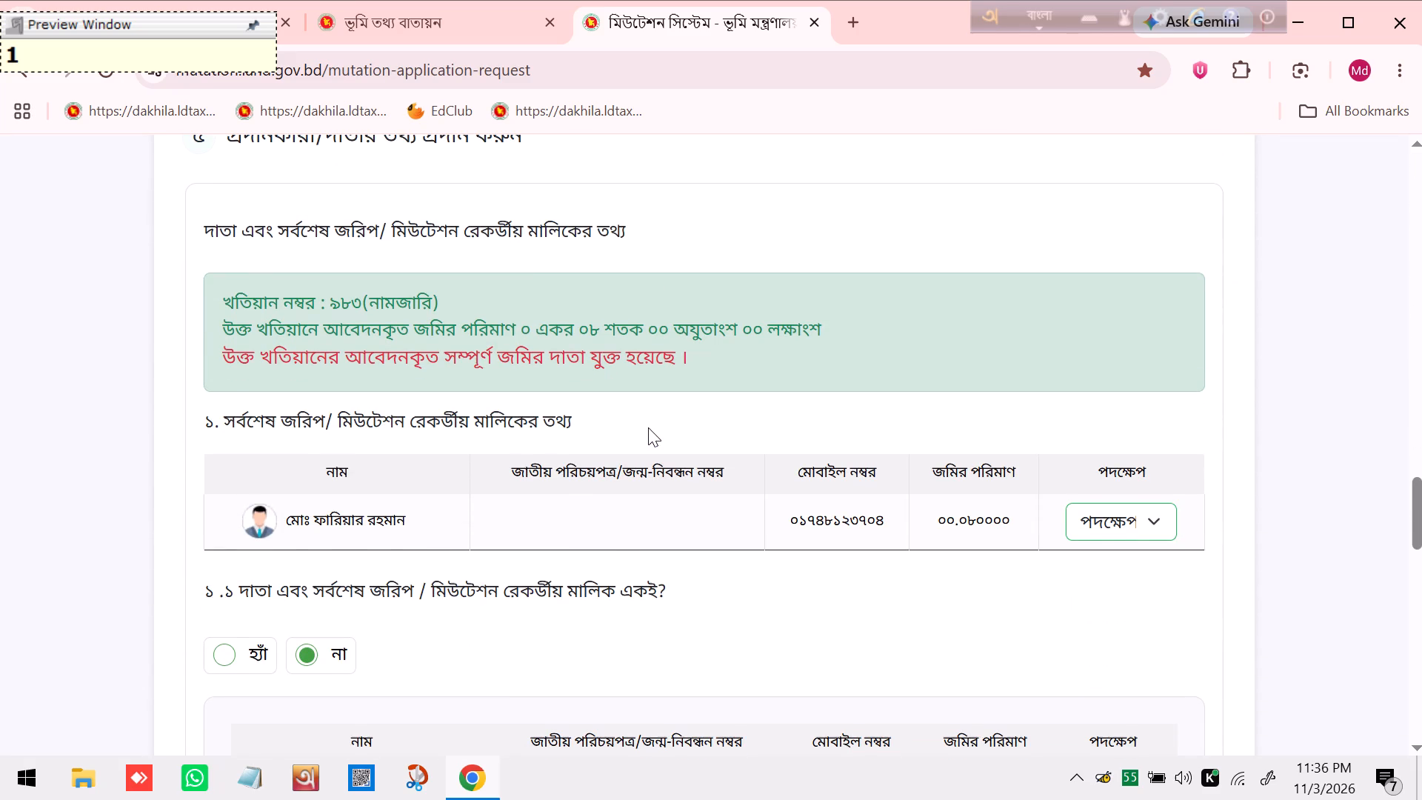
scroll(648, 427, down, 2)
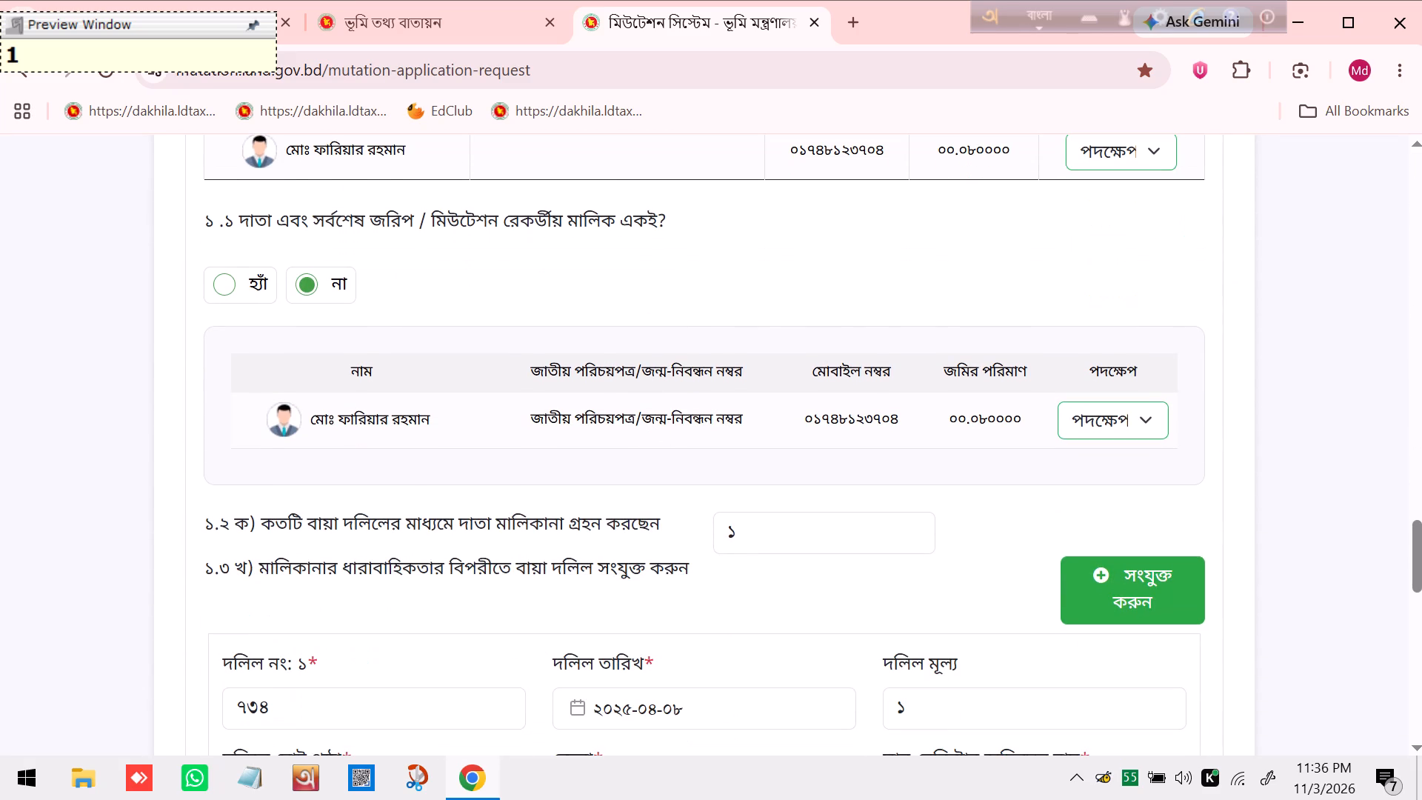
scroll(648, 427, down, 2)
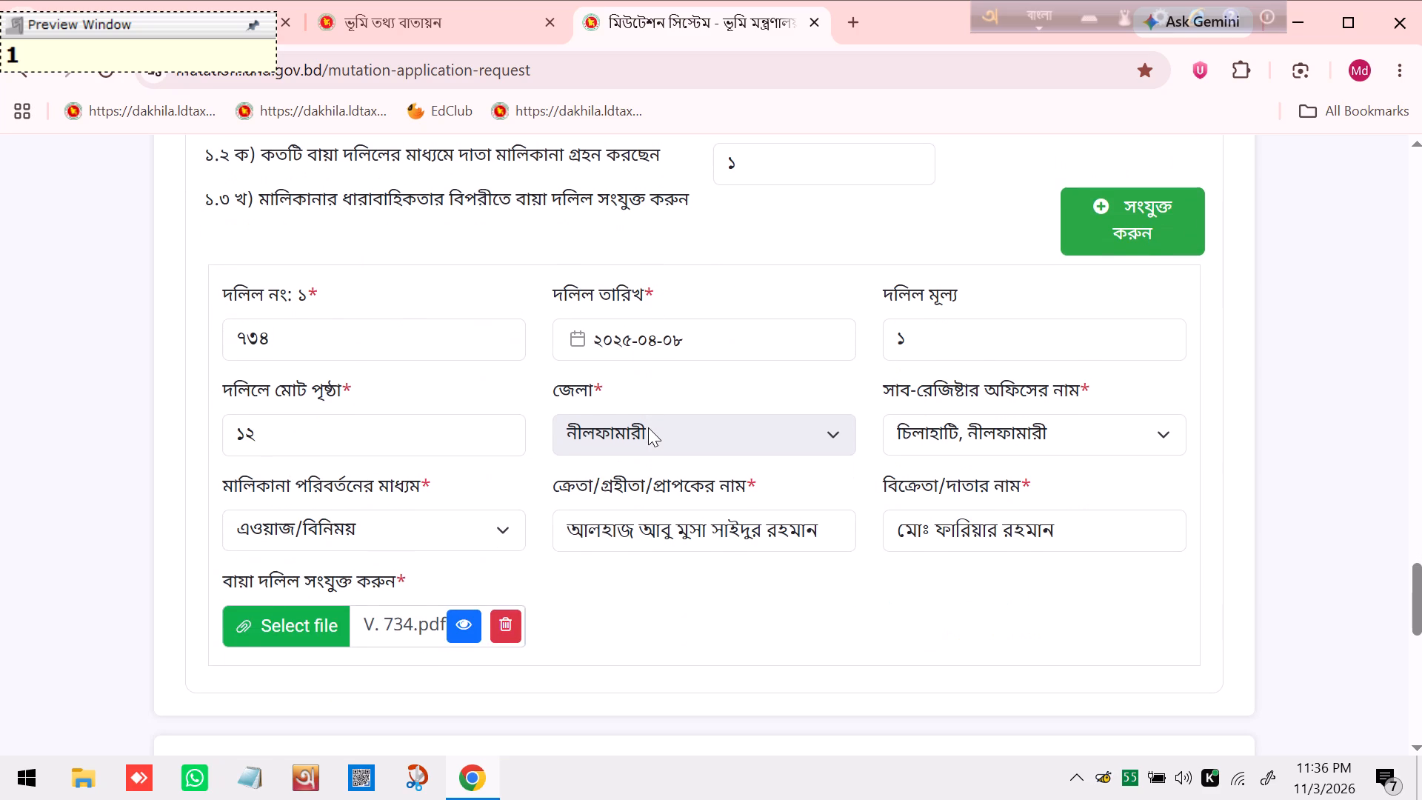
scroll(655, 427, down, 1)
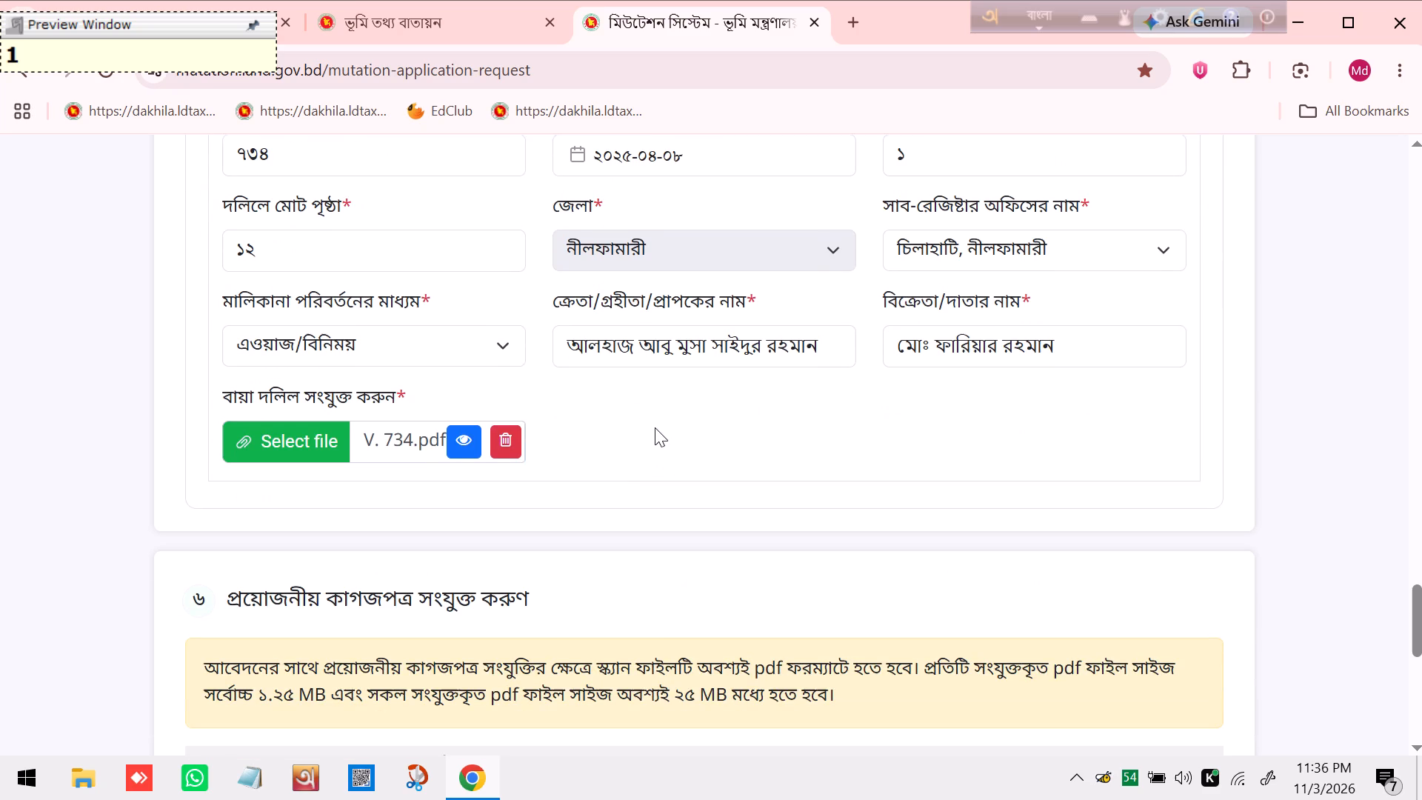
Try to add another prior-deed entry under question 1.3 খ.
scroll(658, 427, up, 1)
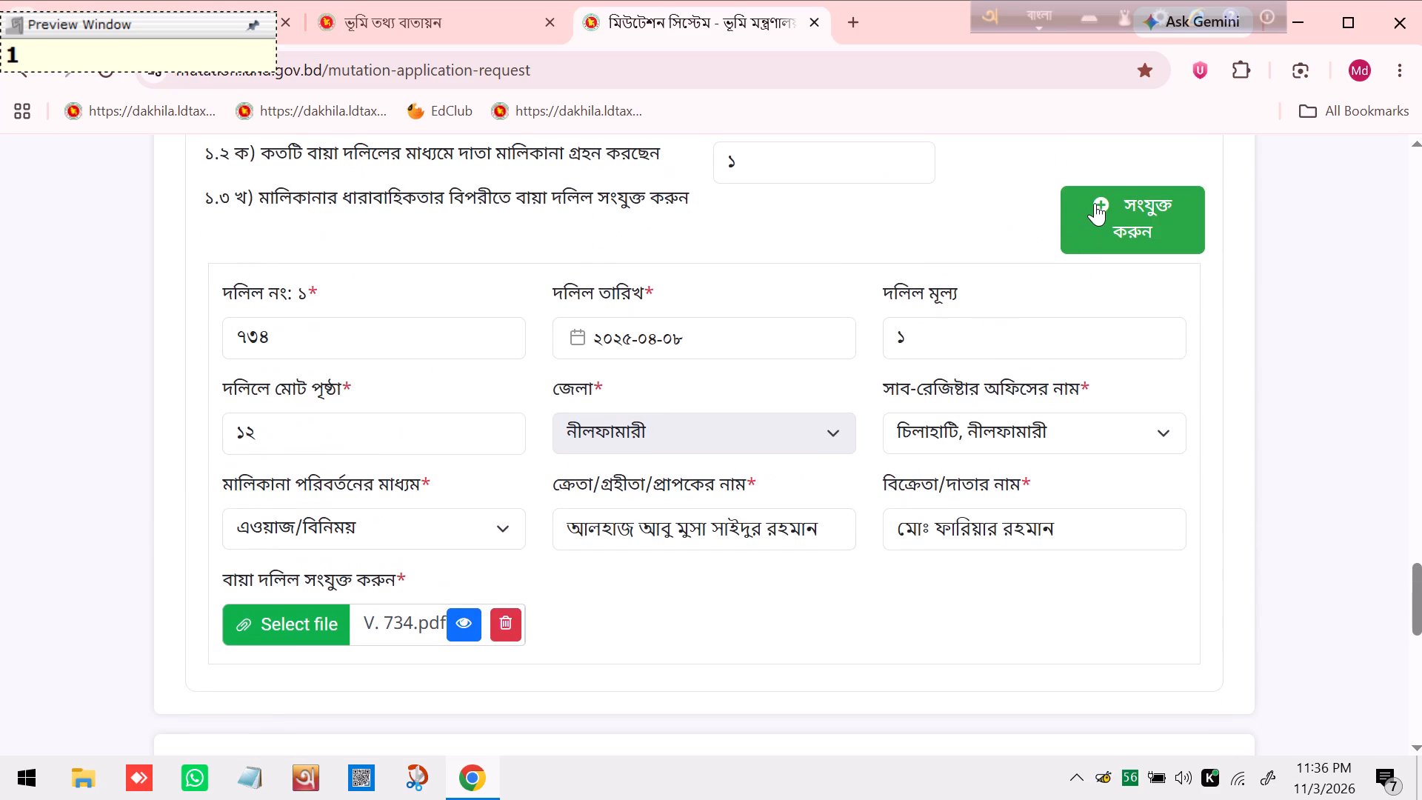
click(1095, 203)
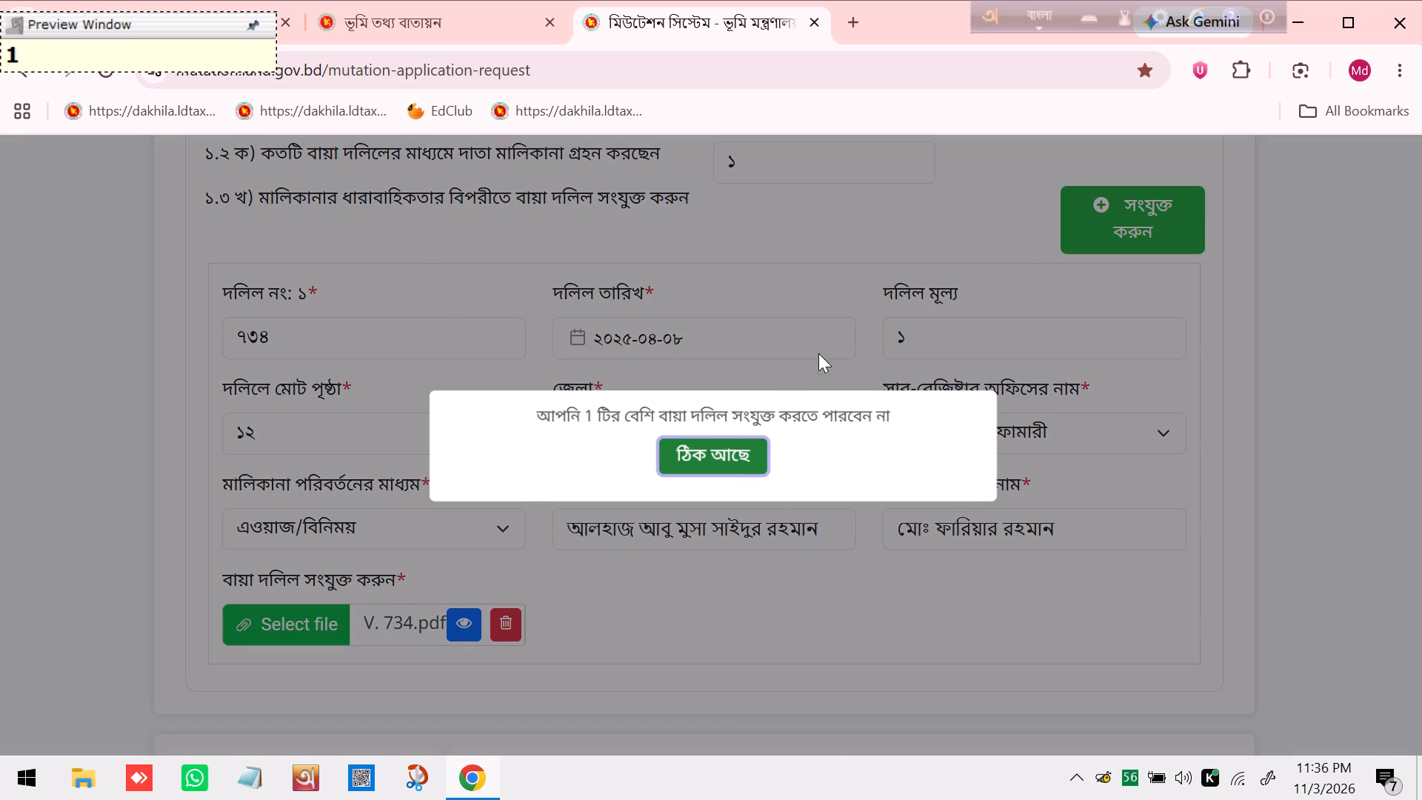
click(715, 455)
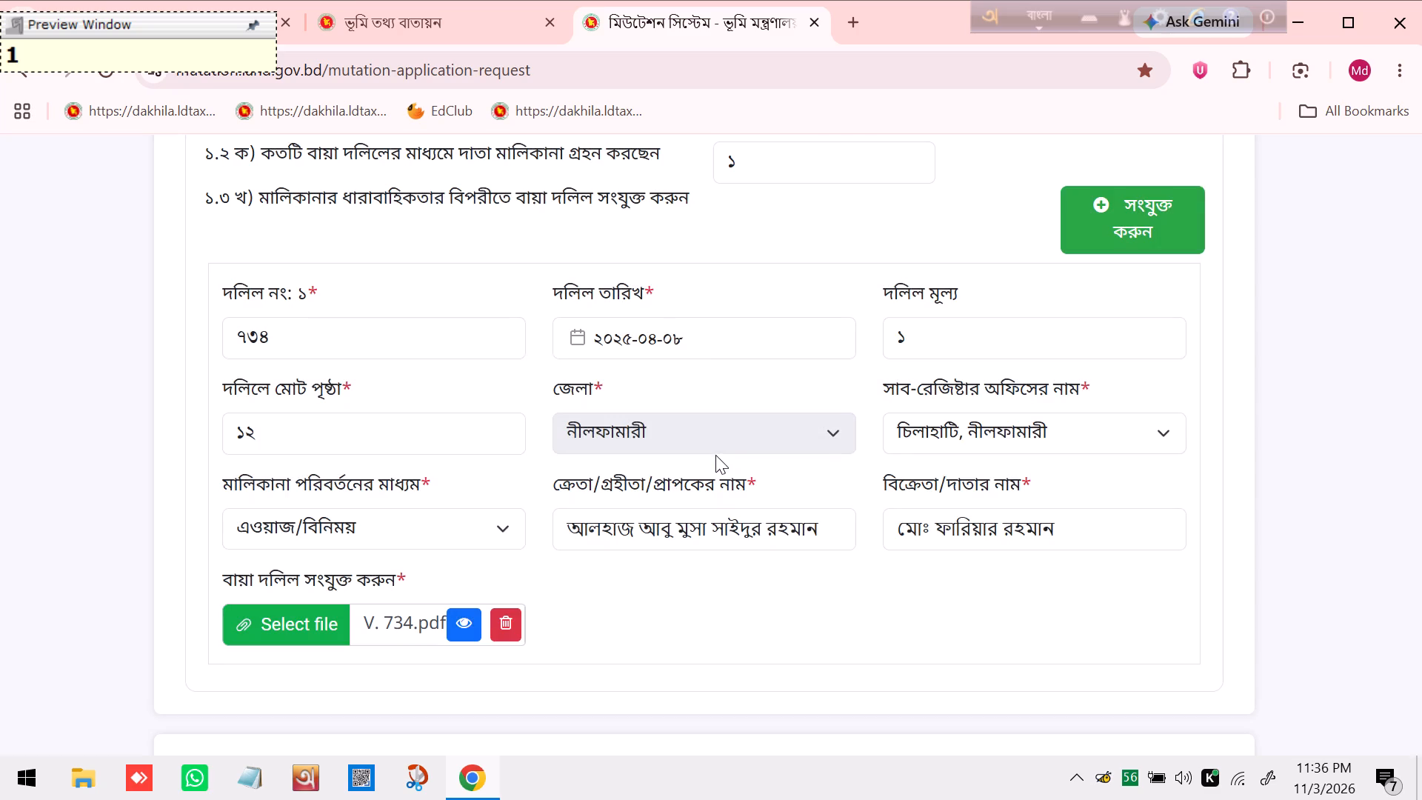
Open the attached prior-deed file V. 734.pdf and examine the scanned pages against the entered deed details.
scroll(621, 459, down, 4)
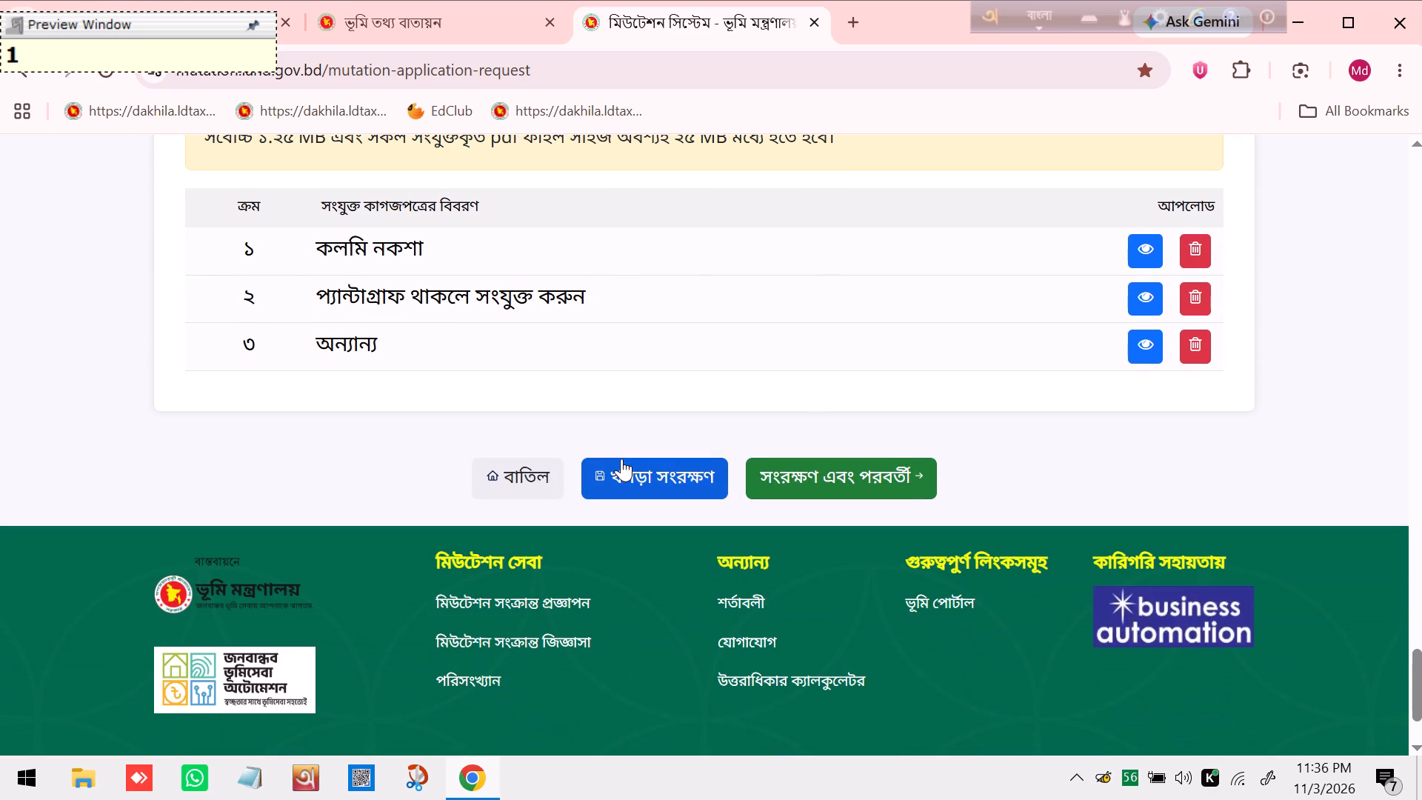
scroll(629, 456, up, 2)
click(461, 251)
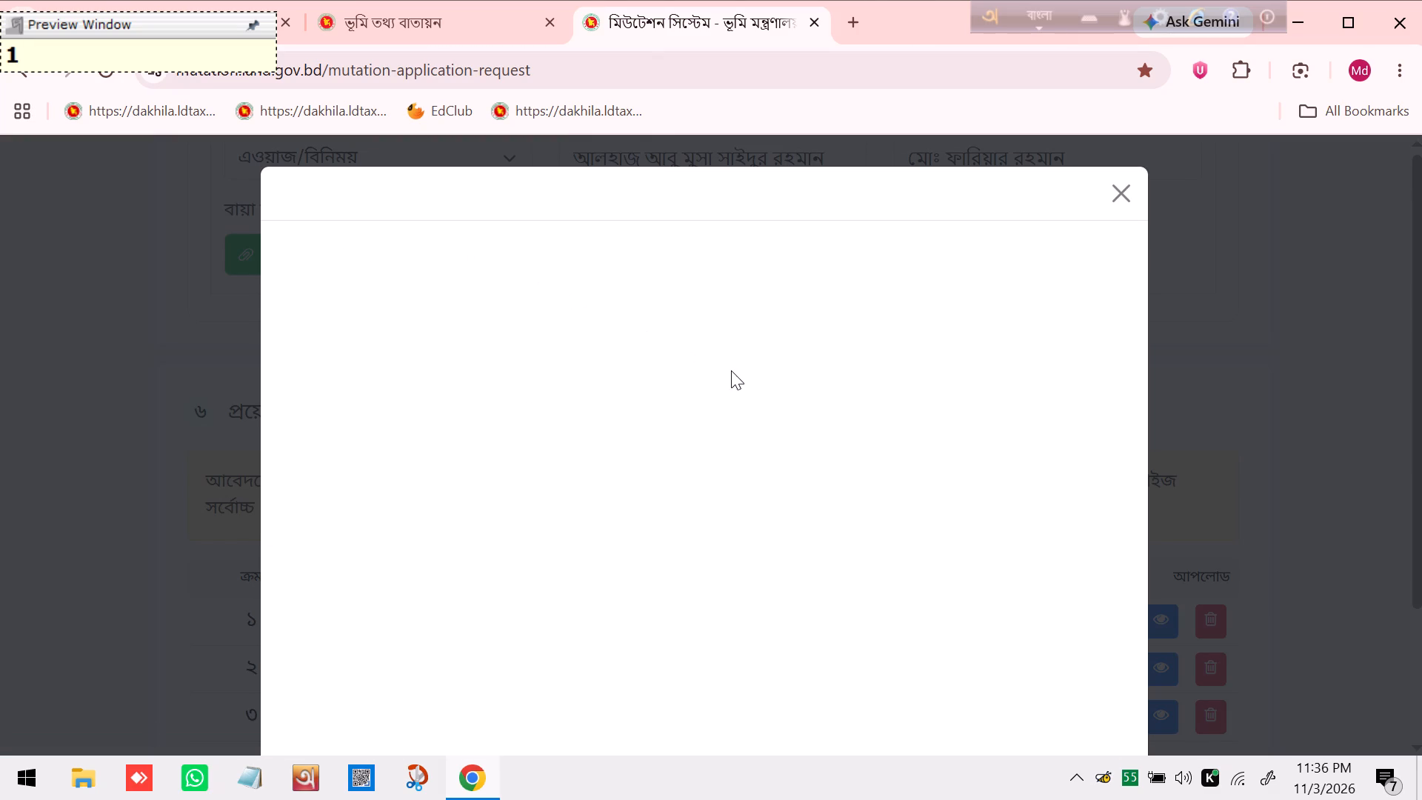
click(1121, 195)
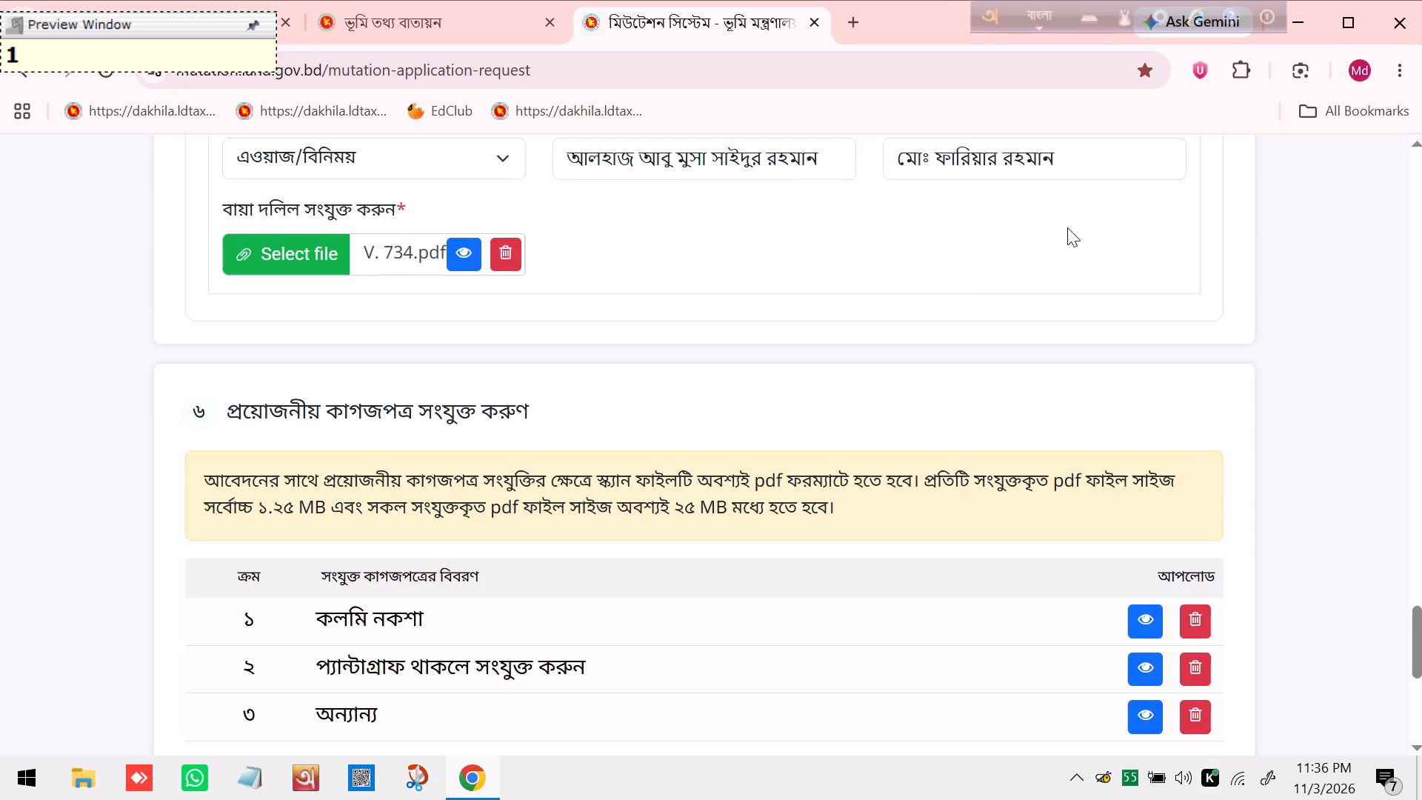
click(461, 257)
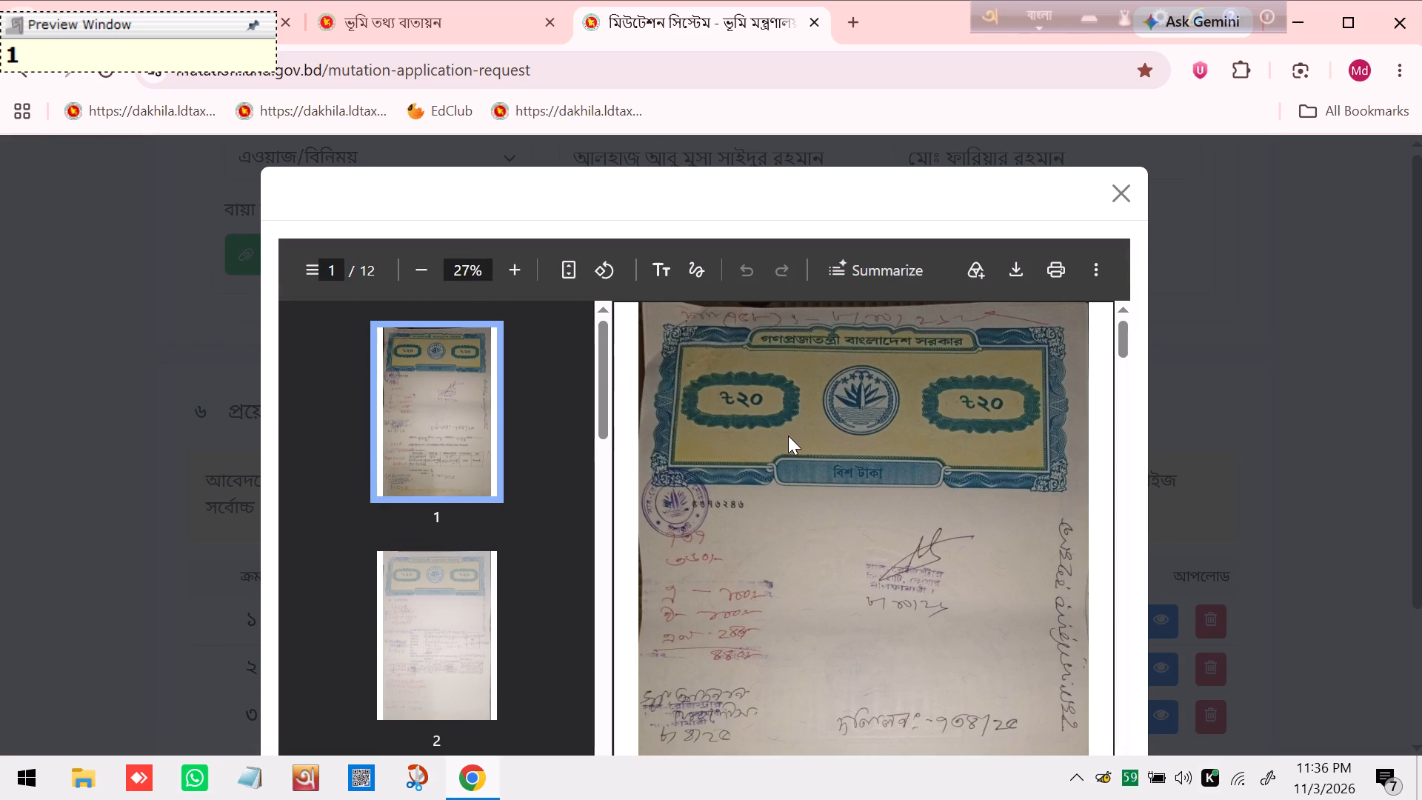
scroll(814, 463, down, 2)
scroll(819, 473, up, 1)
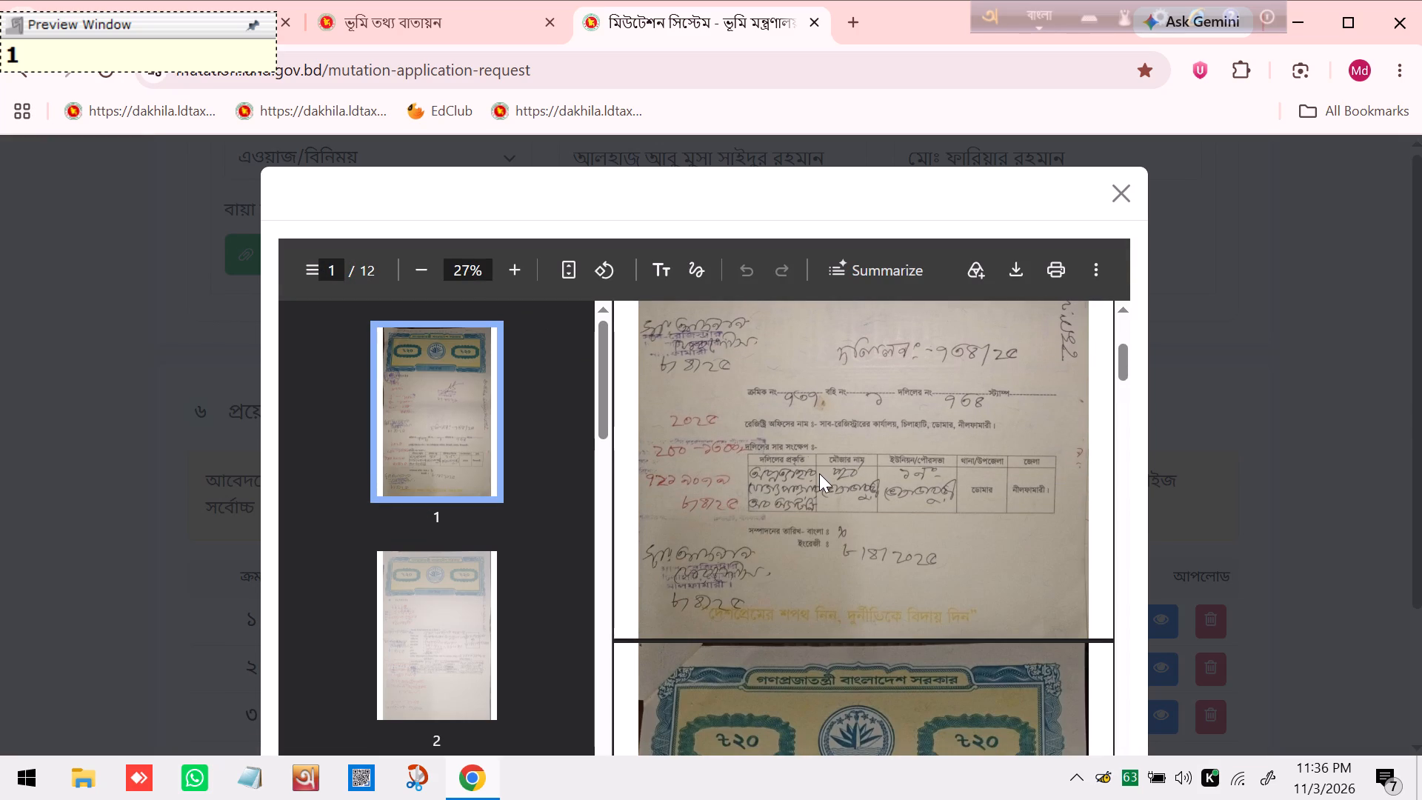
scroll(819, 473, up, 1)
scroll(819, 473, down, 12)
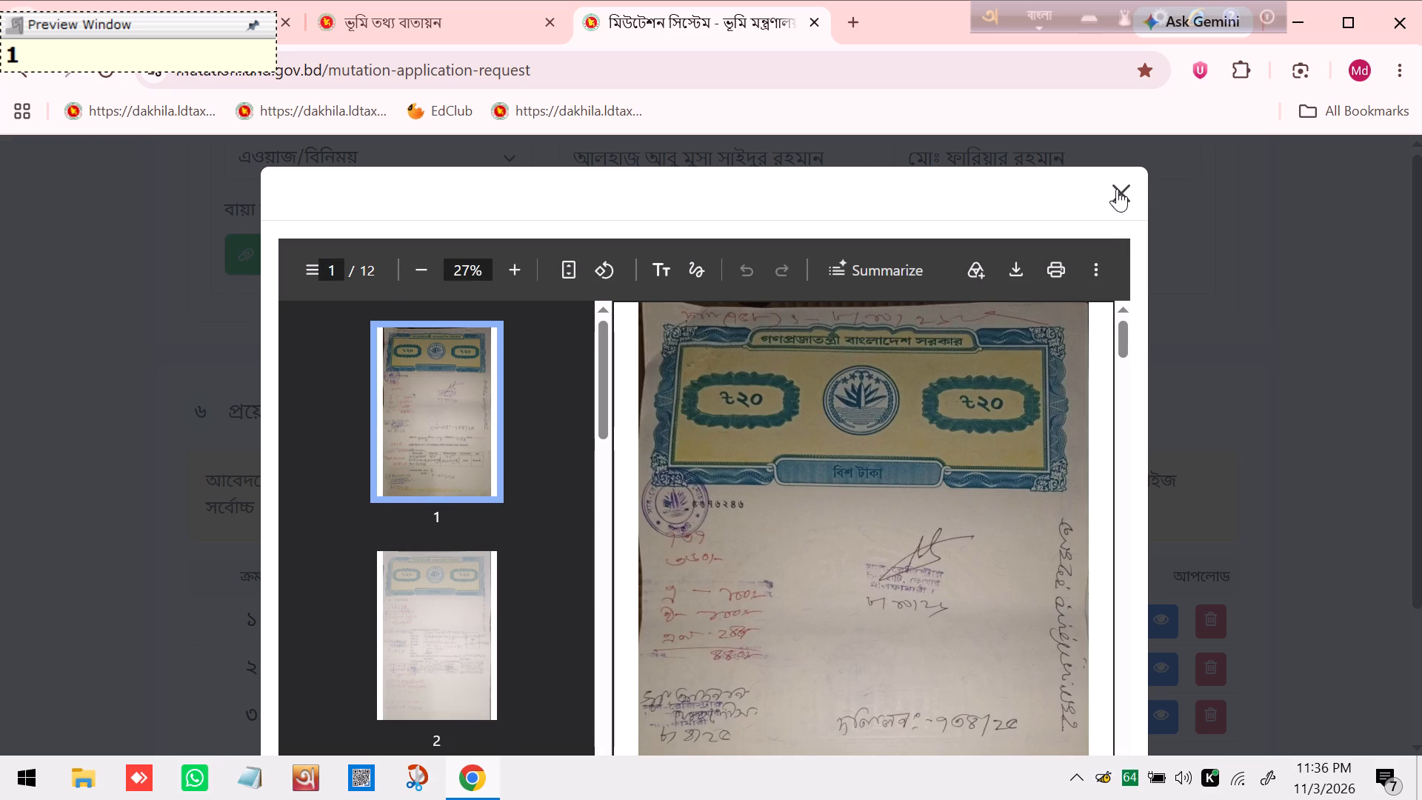
click(1117, 189)
Save the তফসিল section and proceed to the ঘোষণা (declaration) stage of the application.
scroll(927, 353, down, 3)
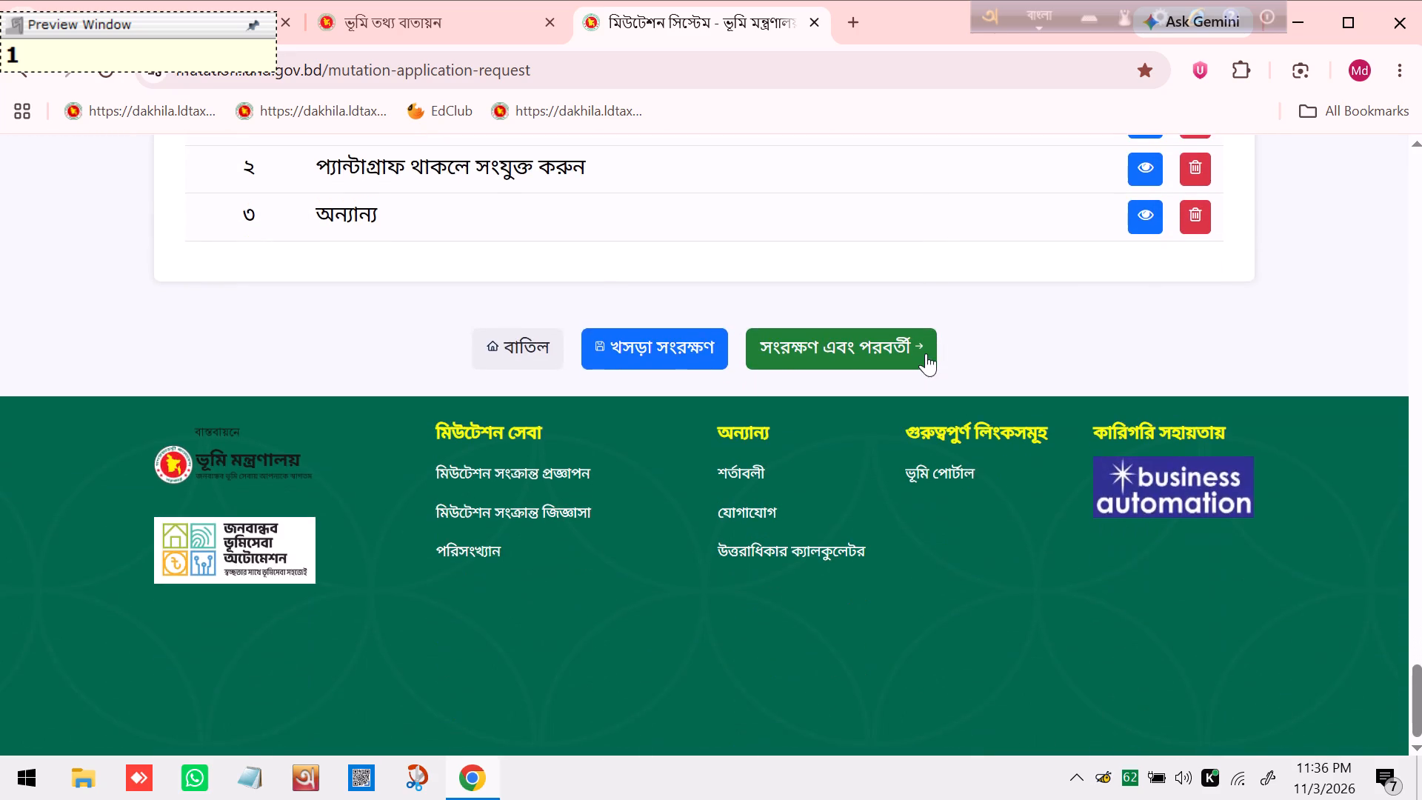
scroll(926, 353, up, 1)
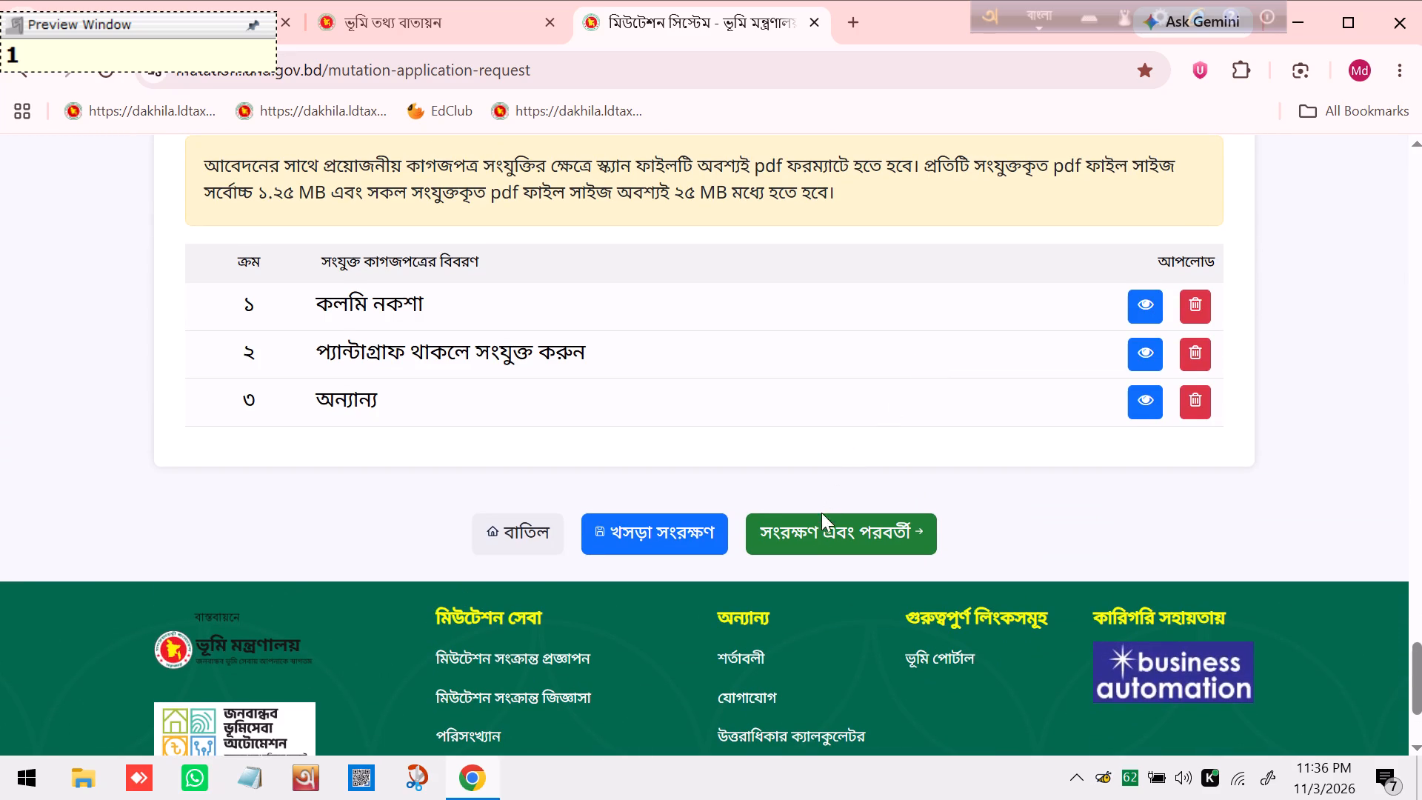
click(818, 525)
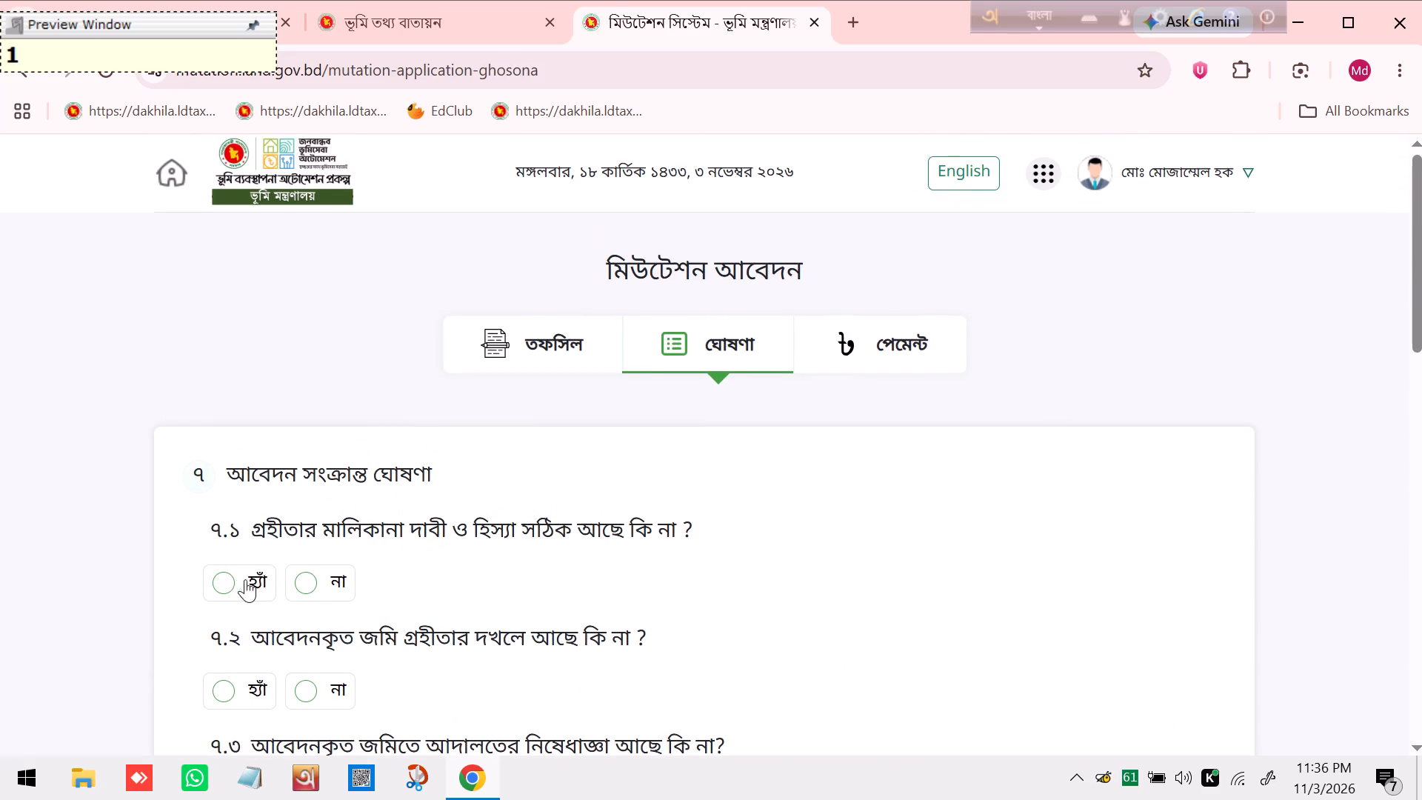
Answer the declaration questions: হ্যাঁ for ৭.১, ৭.২ and ৭.৫, and না for ৭.৩, ৭.৪ and ৭.৬.
scroll(424, 509, down, 1)
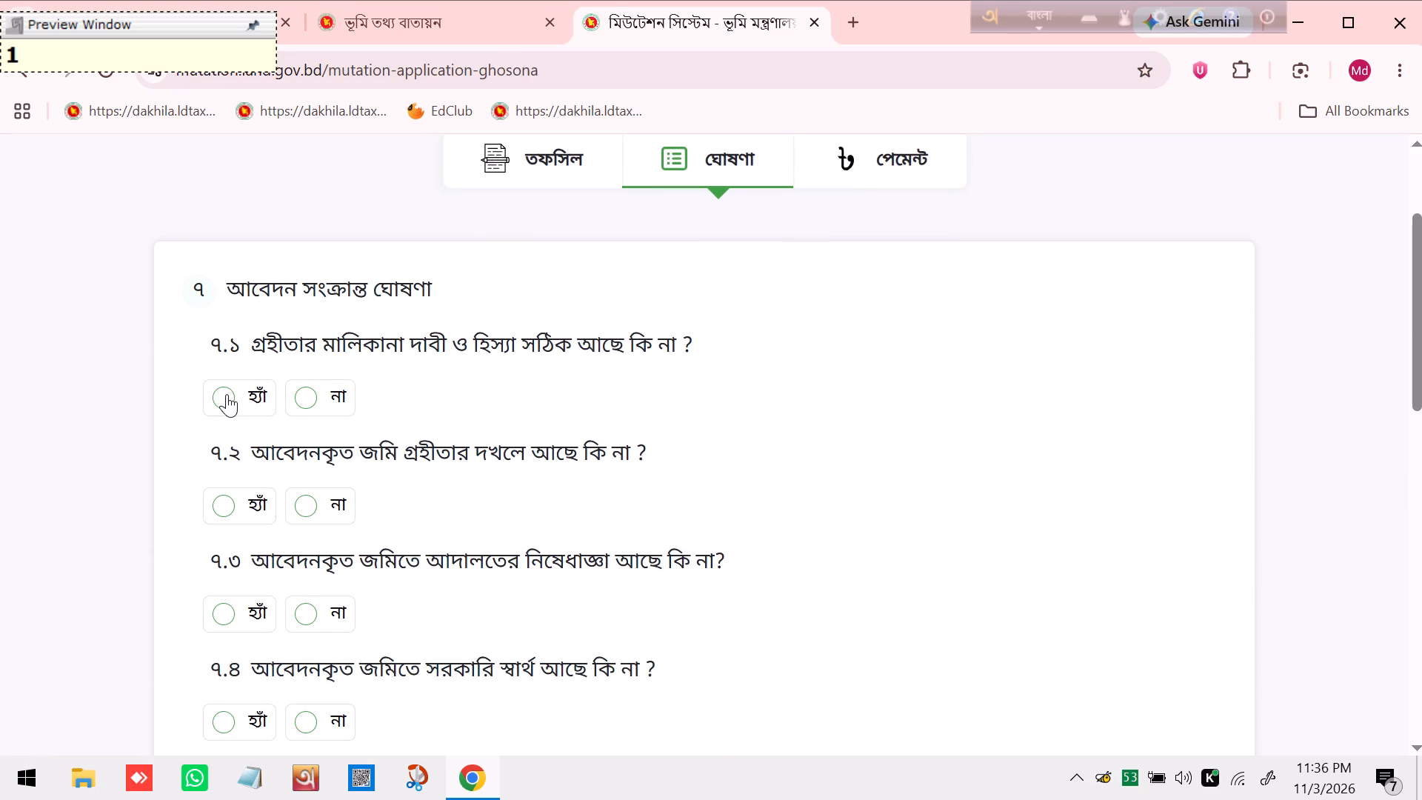
click(227, 394)
click(218, 507)
click(301, 607)
scroll(460, 514, down, 1)
click(307, 531)
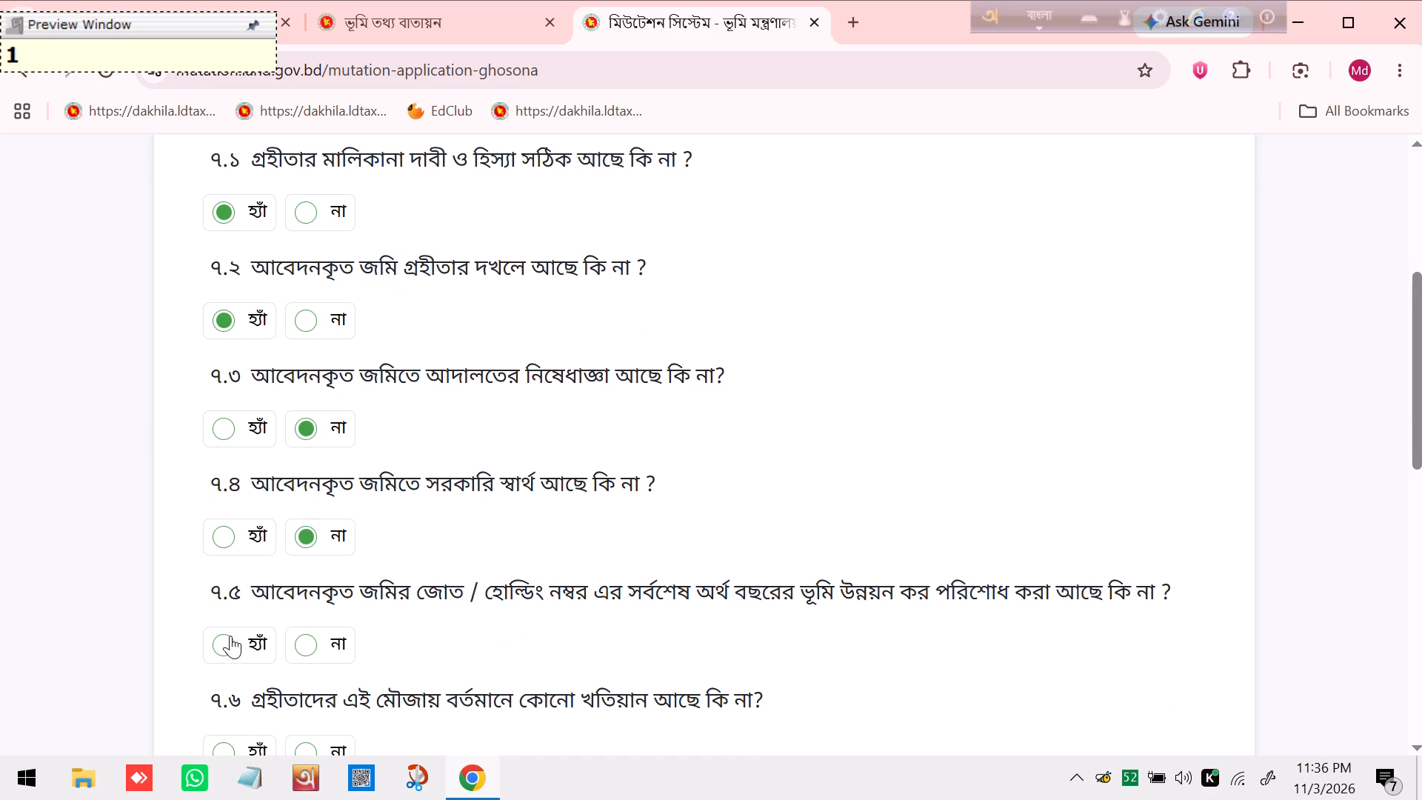
click(225, 642)
scroll(484, 496, down, 2)
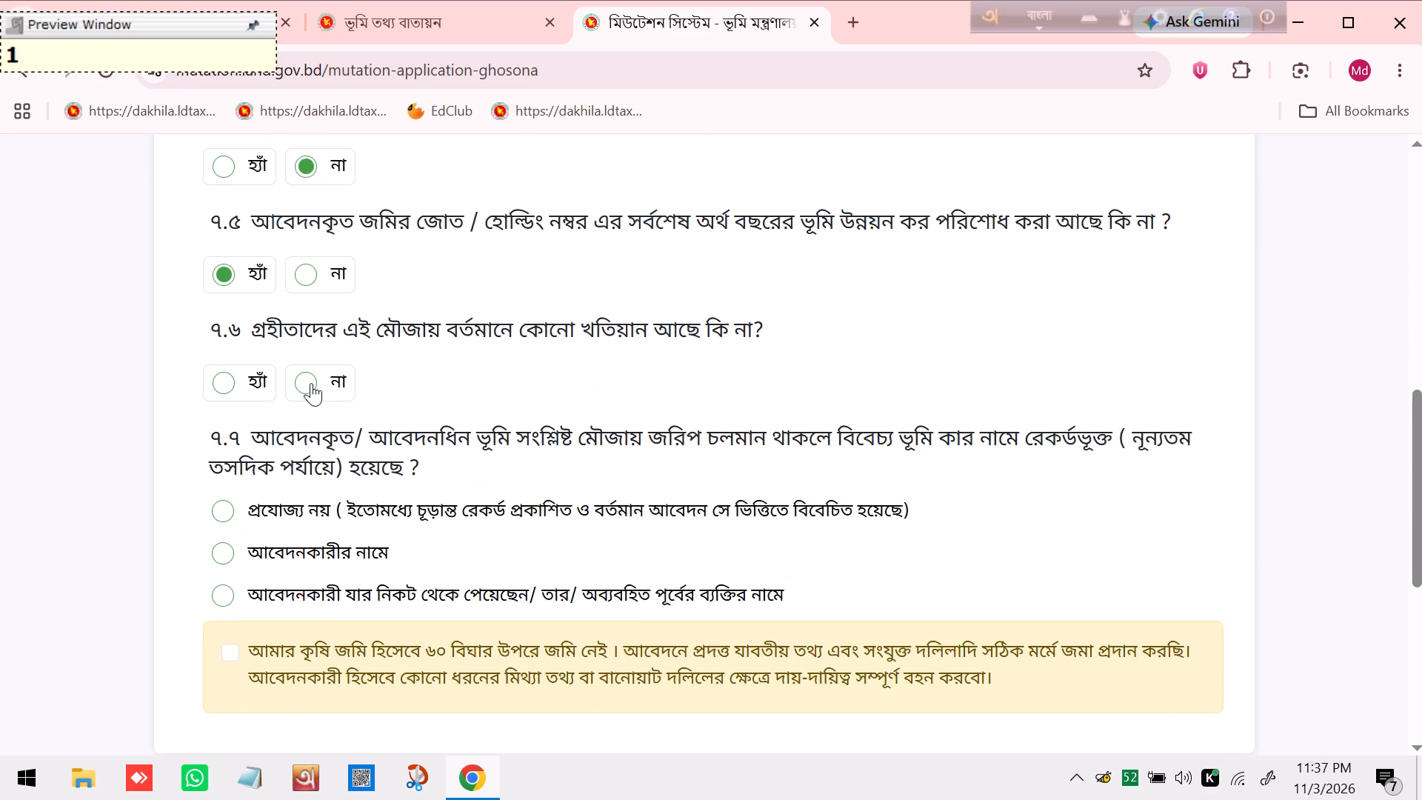
click(310, 381)
Accept the declaration about the 60-bigha land limit and true information, and submit the application (আবেদন দাখিল).
scroll(341, 415, down, 1)
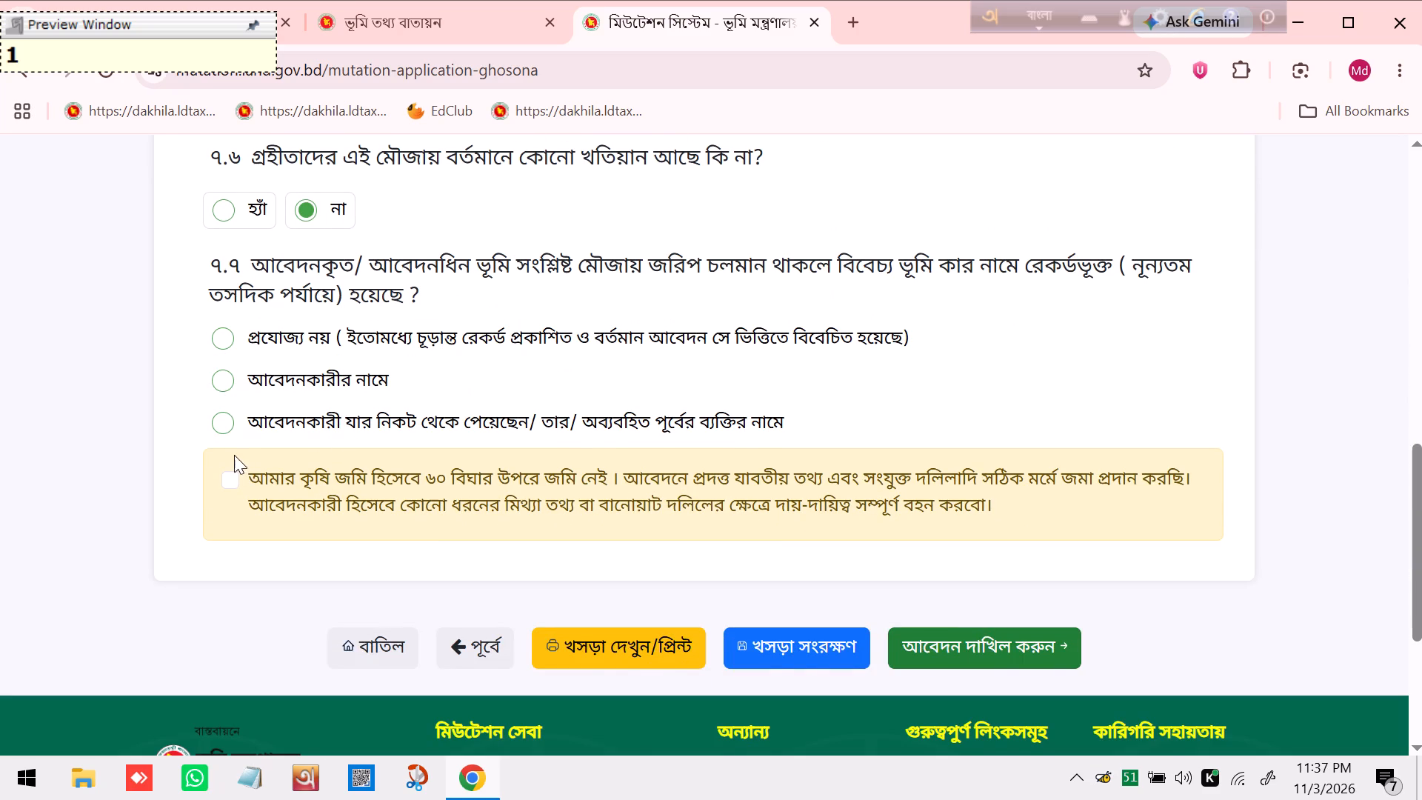
click(230, 469)
click(952, 624)
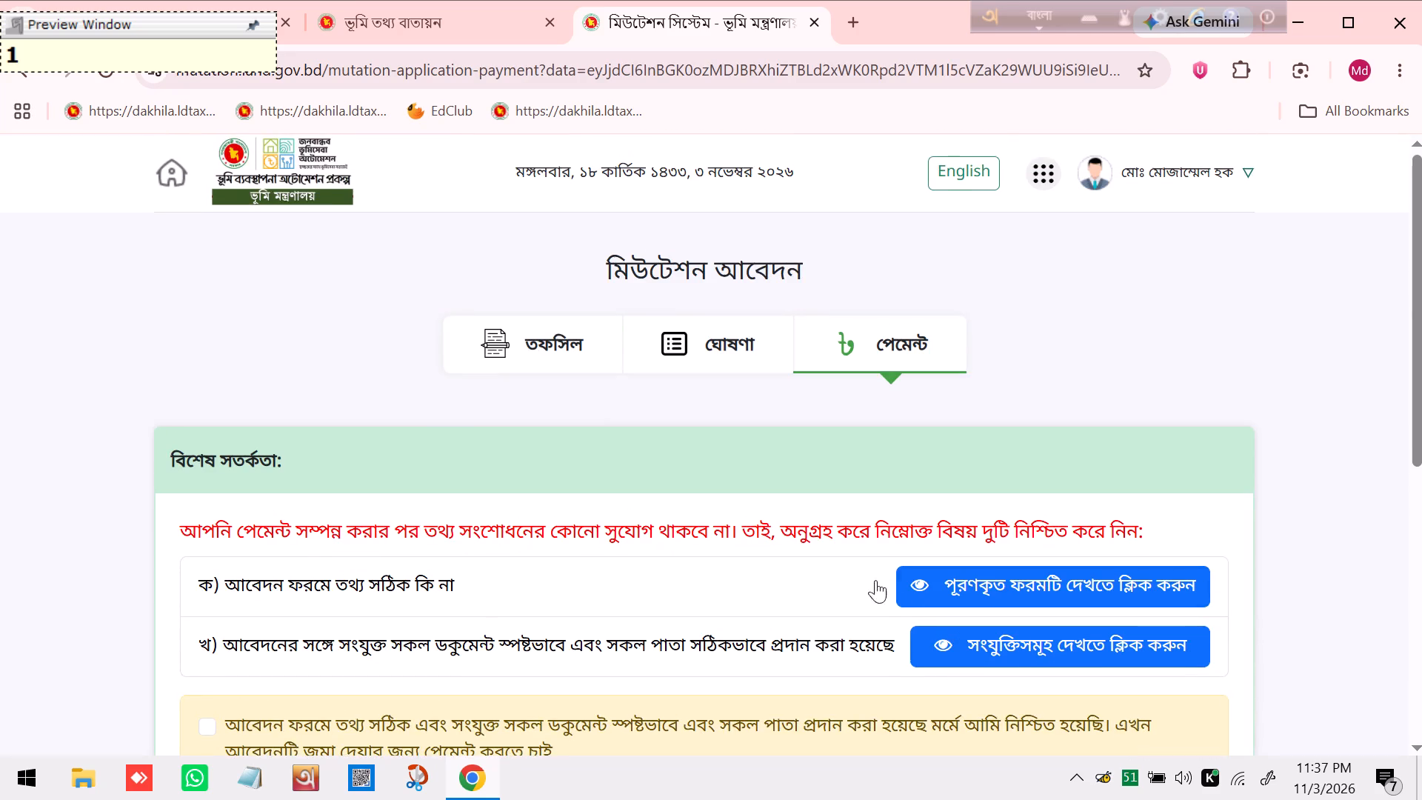
Confirm that the form data and attachments are correct, and proceed to payment by ইন্টারনেট ব্যাংকিং.
scroll(800, 537, down, 2)
click(206, 355)
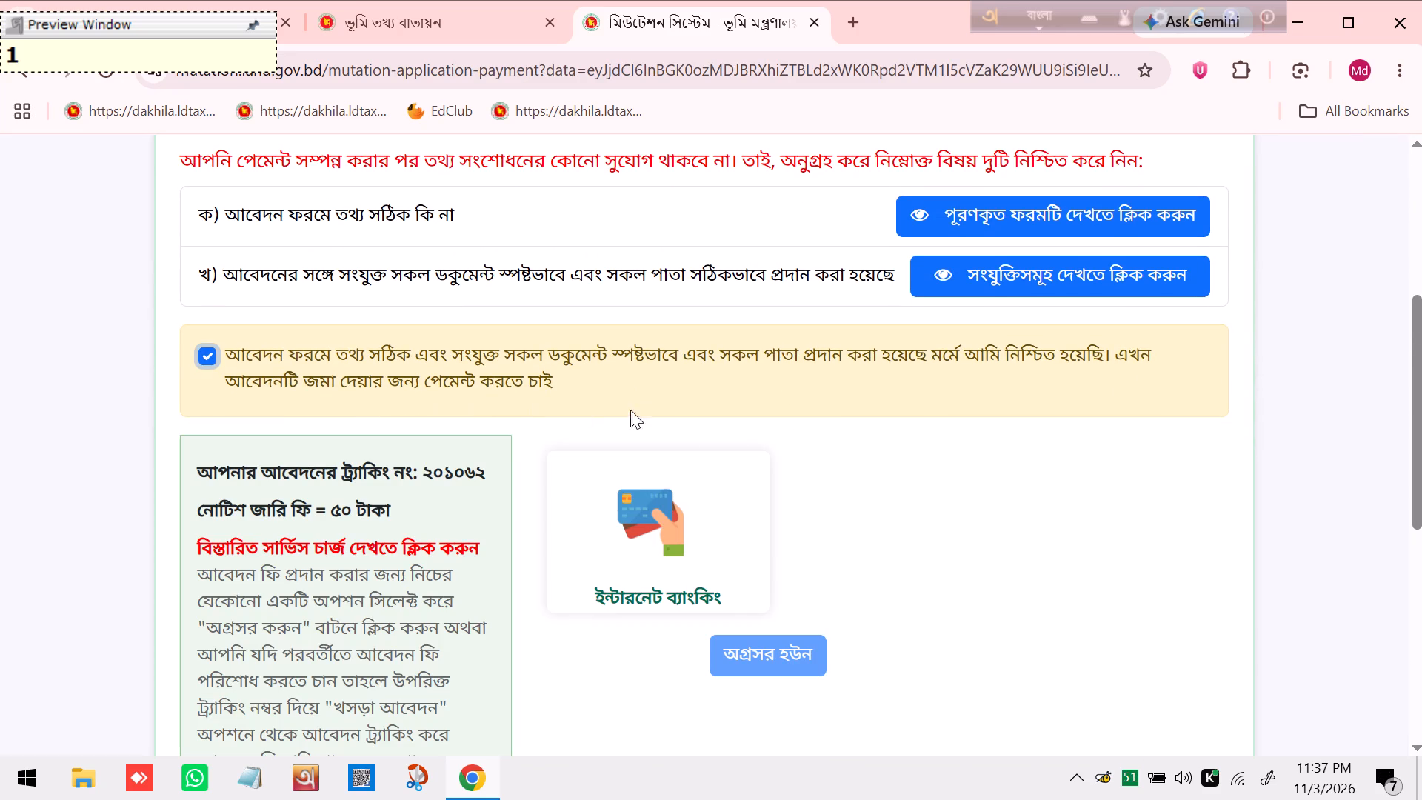
click(681, 509)
click(781, 690)
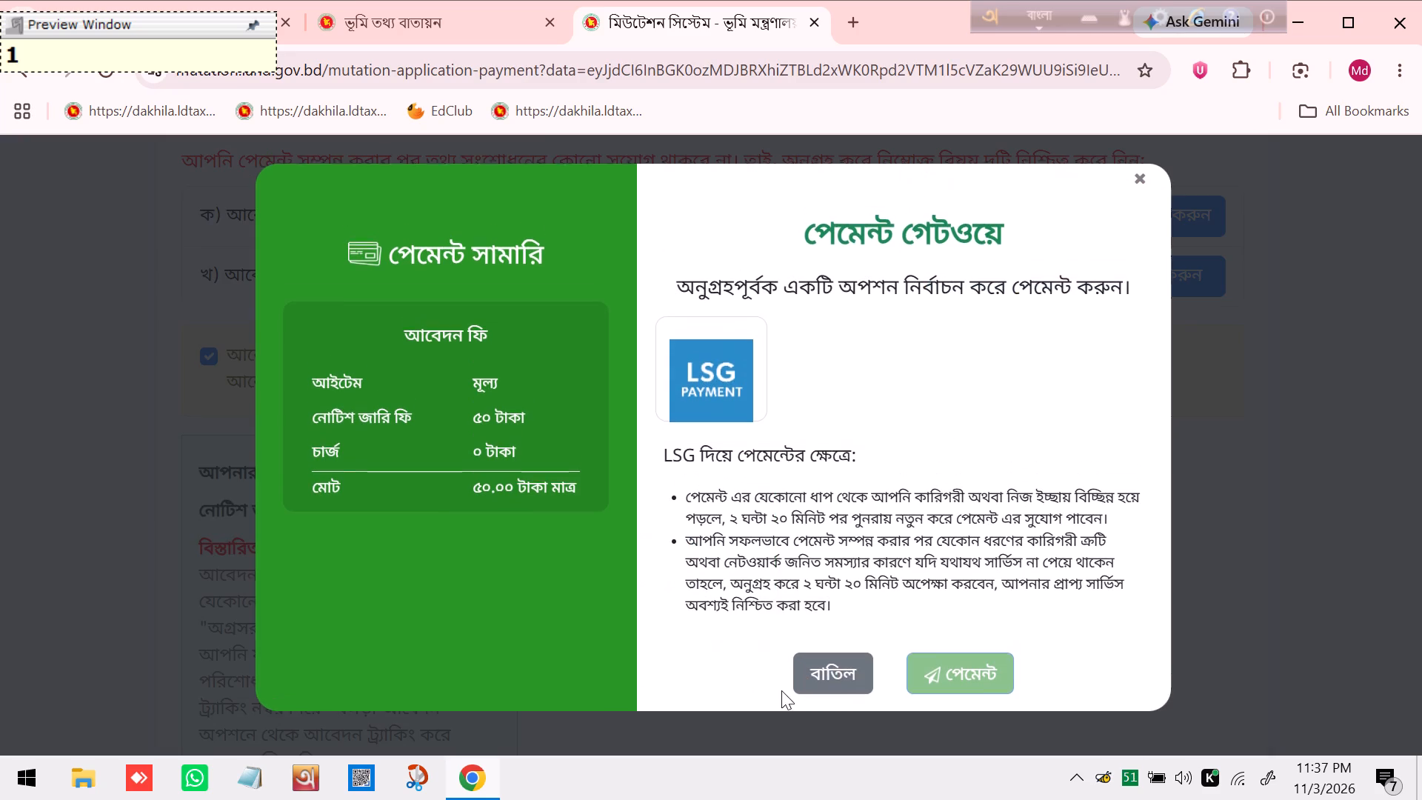
Choose LSG Payment as the gateway and start the application fee payment.
click(713, 387)
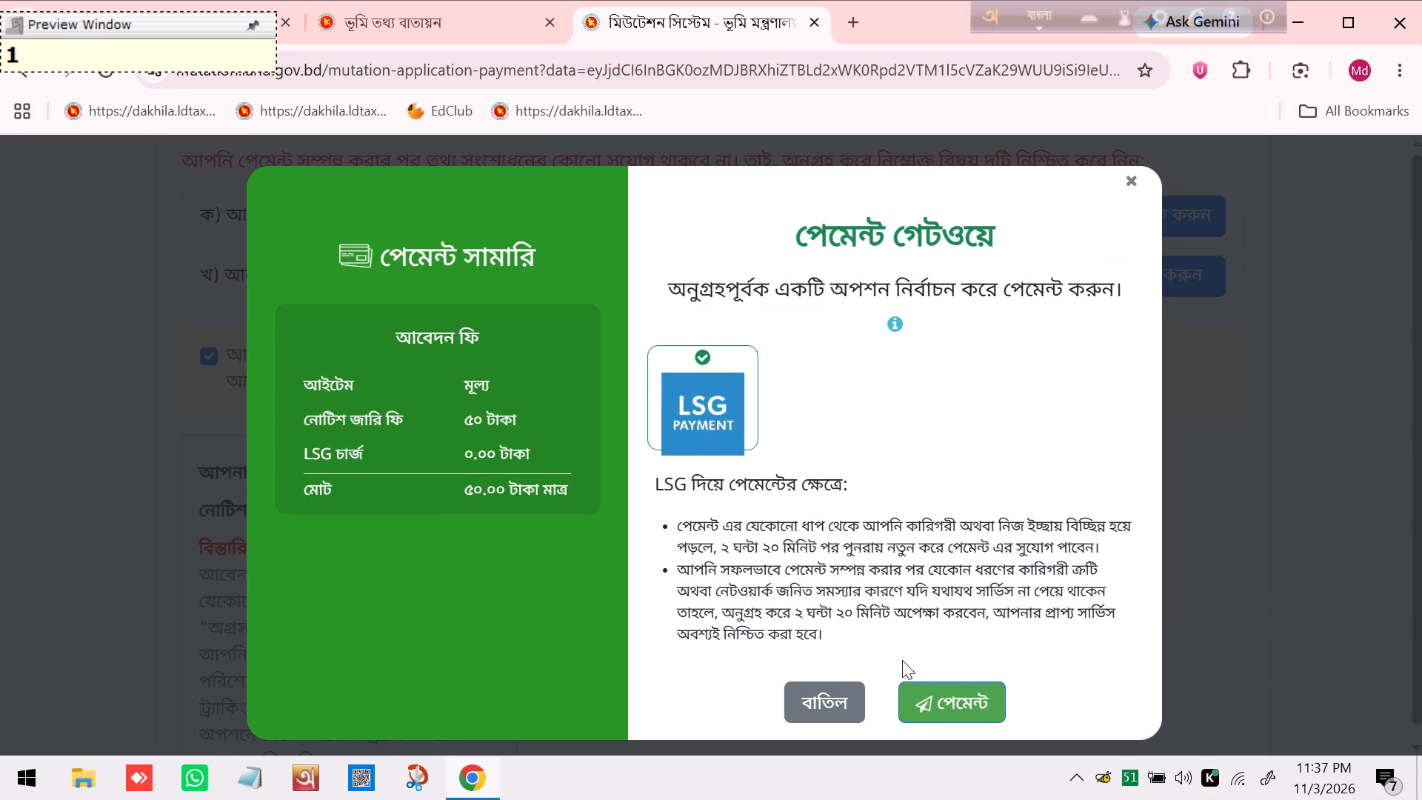
click(943, 693)
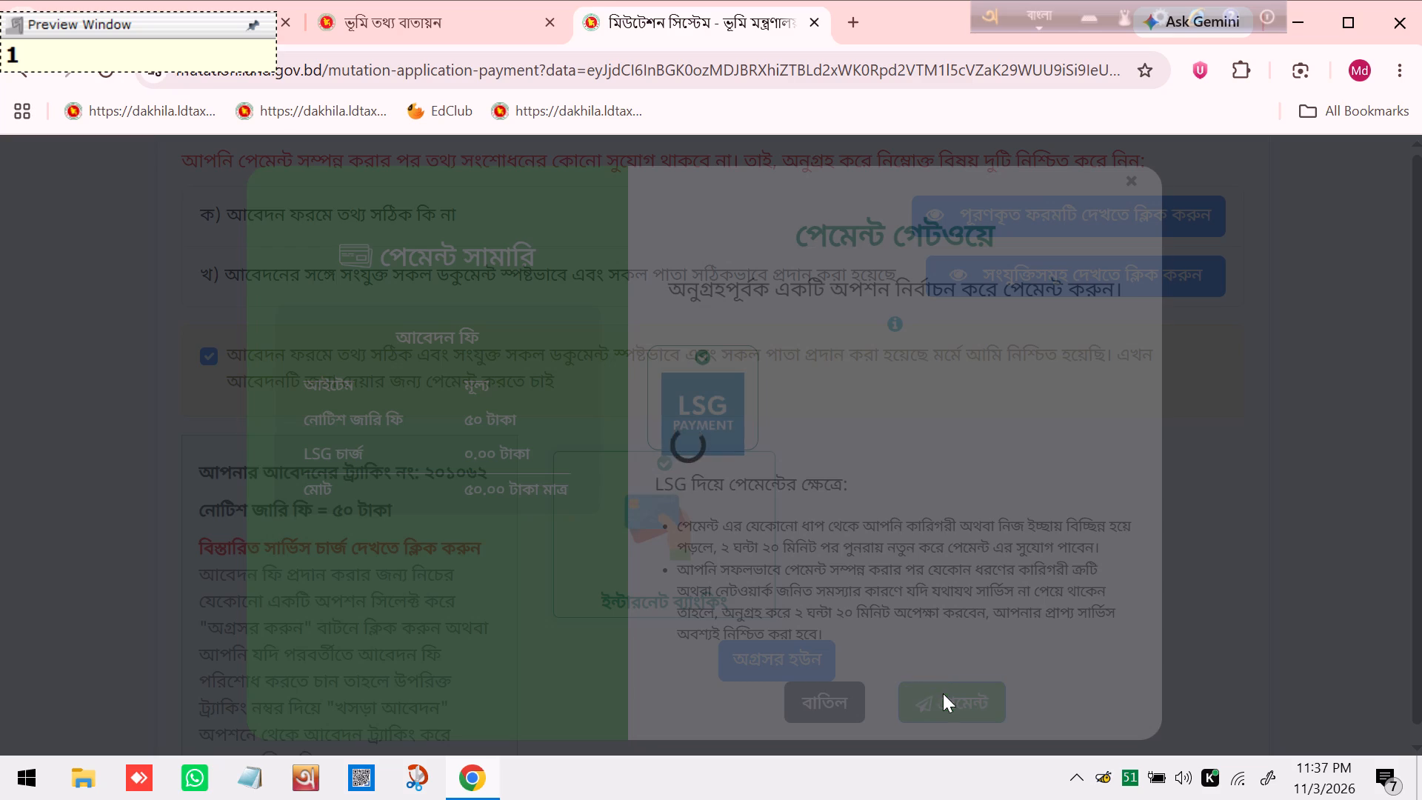
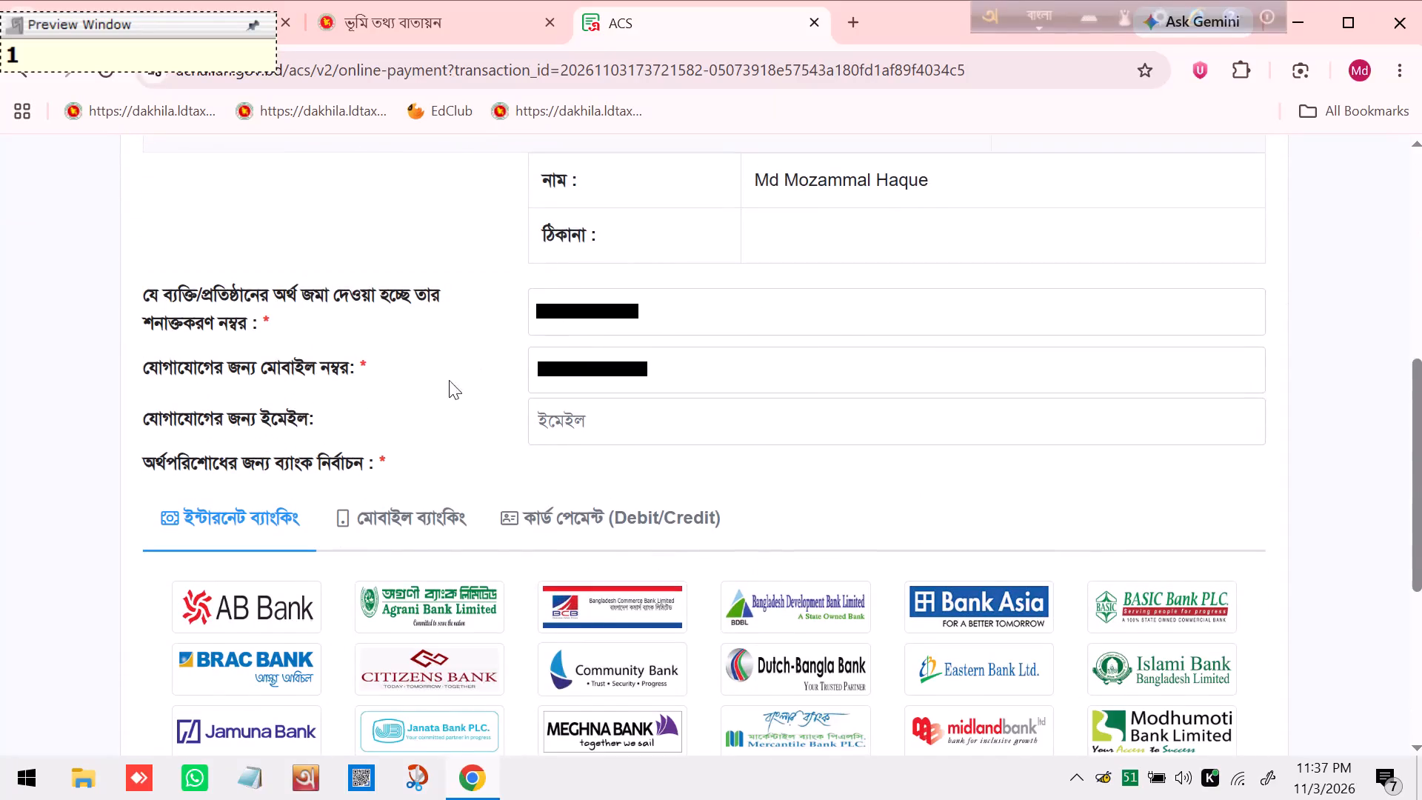
Select বিকাশ under মোবাইল ব্যাংকিং for the application fee, save the choice and proceed to the bKash payment gateway.
click(415, 499)
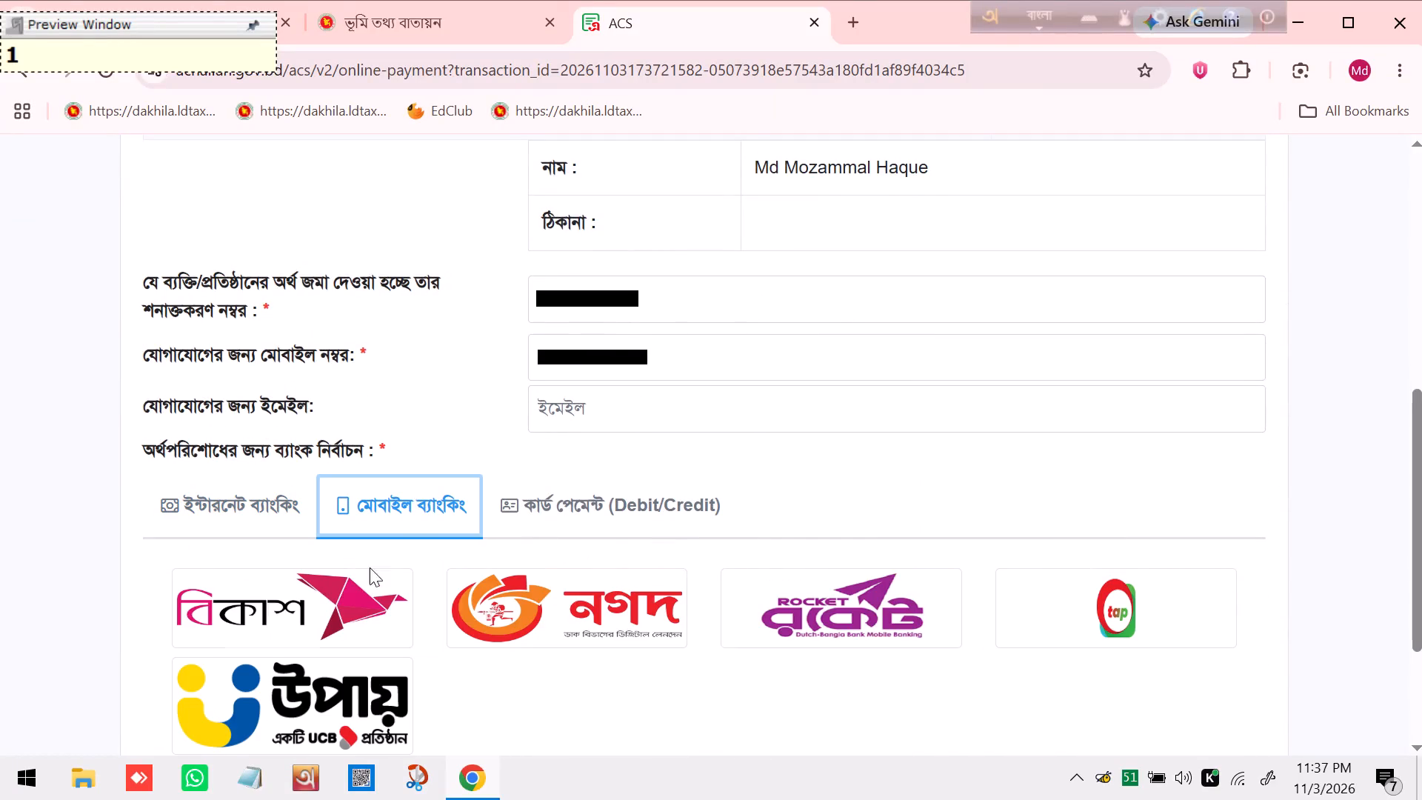
click(250, 619)
scroll(836, 483, down, 1)
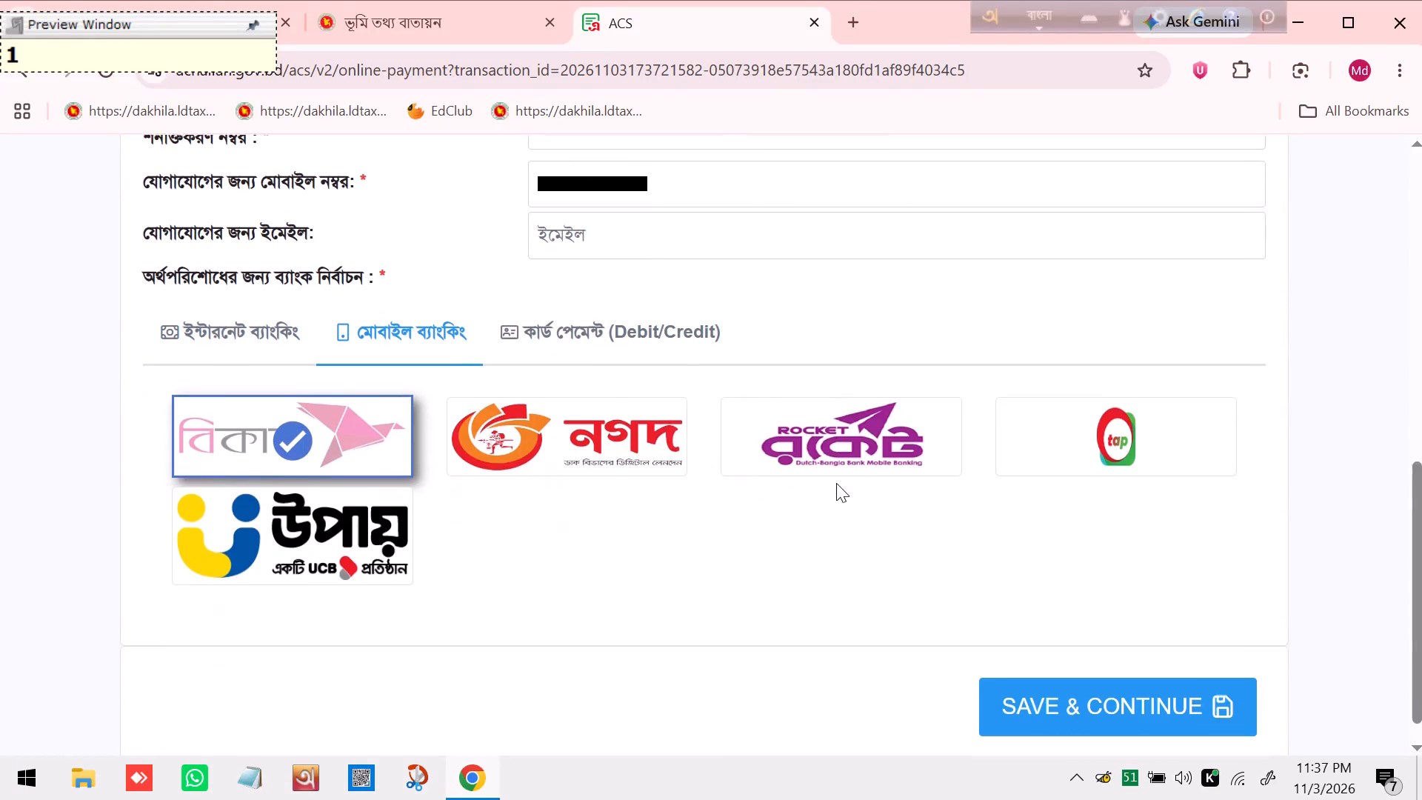
scroll(836, 483, down, 1)
click(1036, 662)
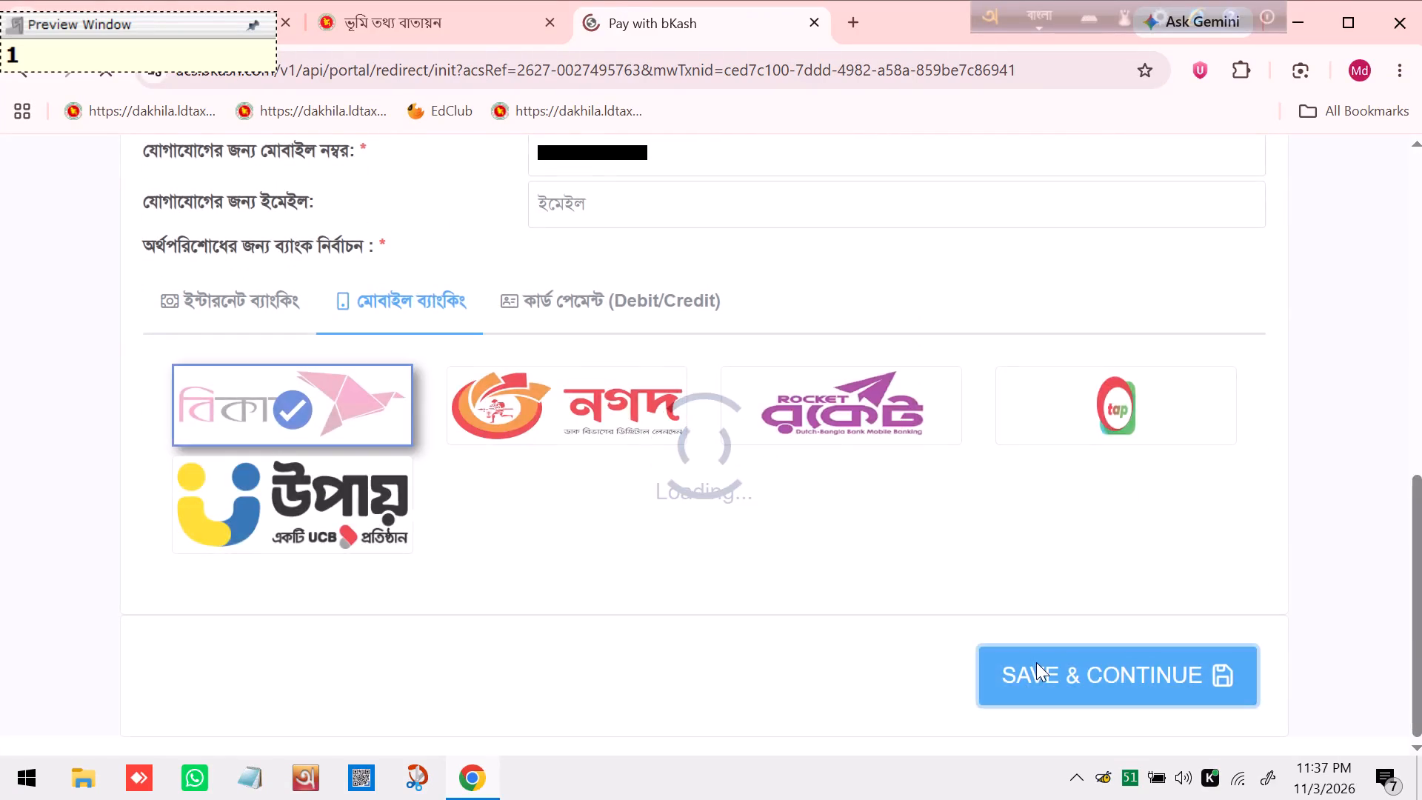
click(712, 624)
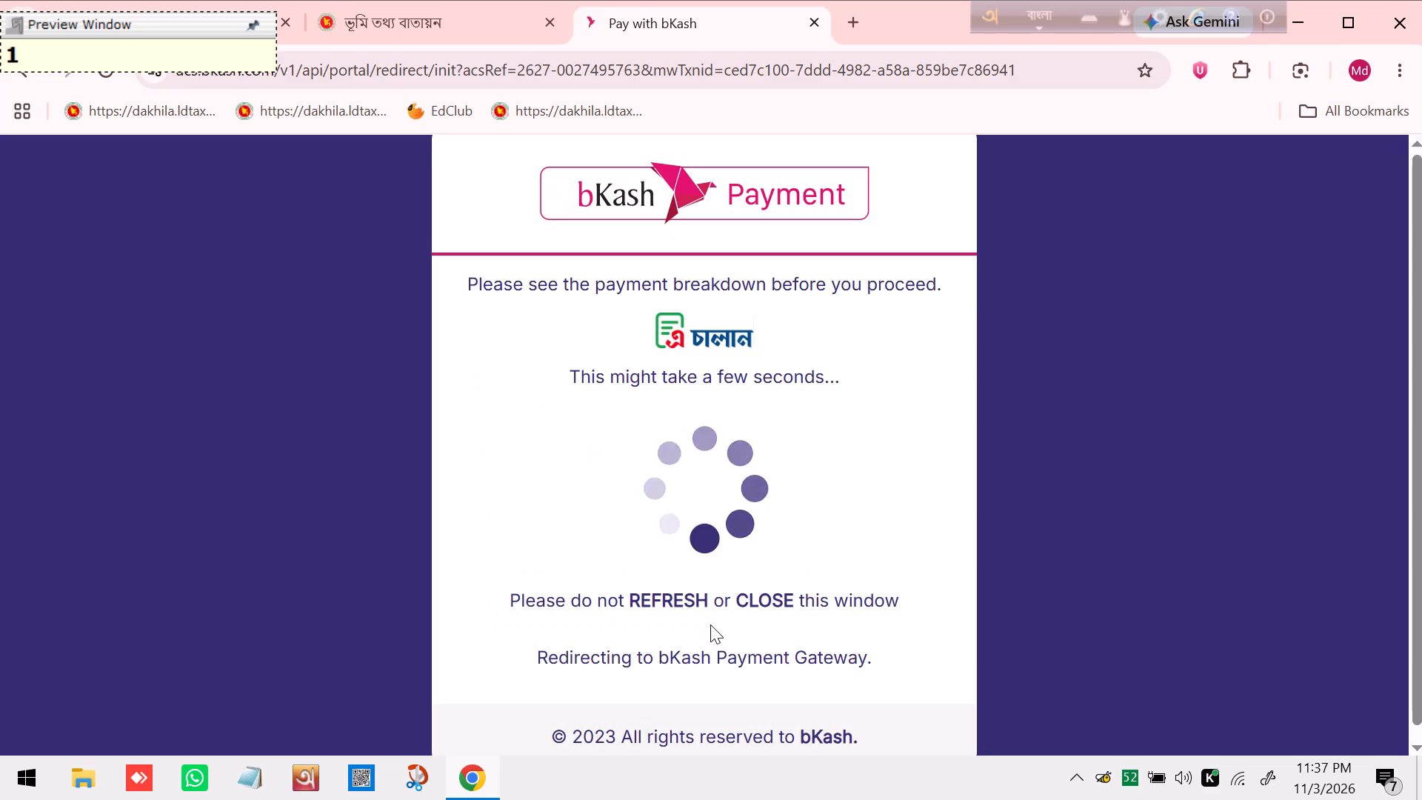